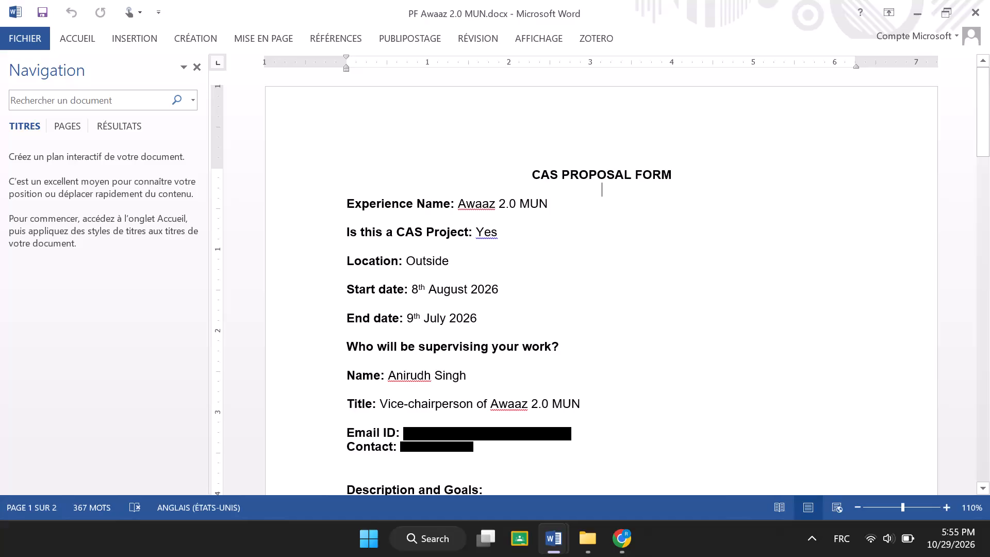
Review the CAS proposal form from the experience details through the description and goals to the last targeted learning outcome.
scroll(510, 236, down, 2)
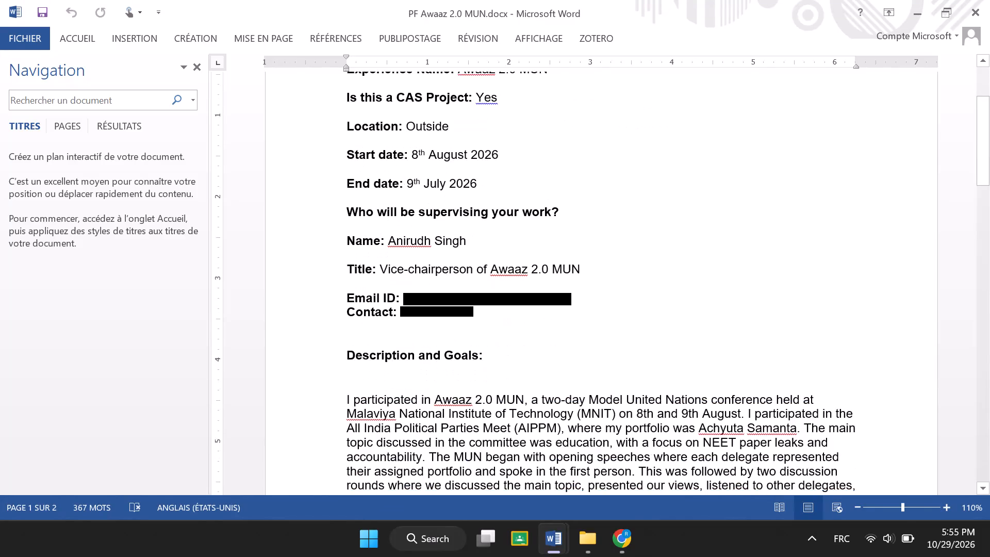
scroll(510, 236, down, 5)
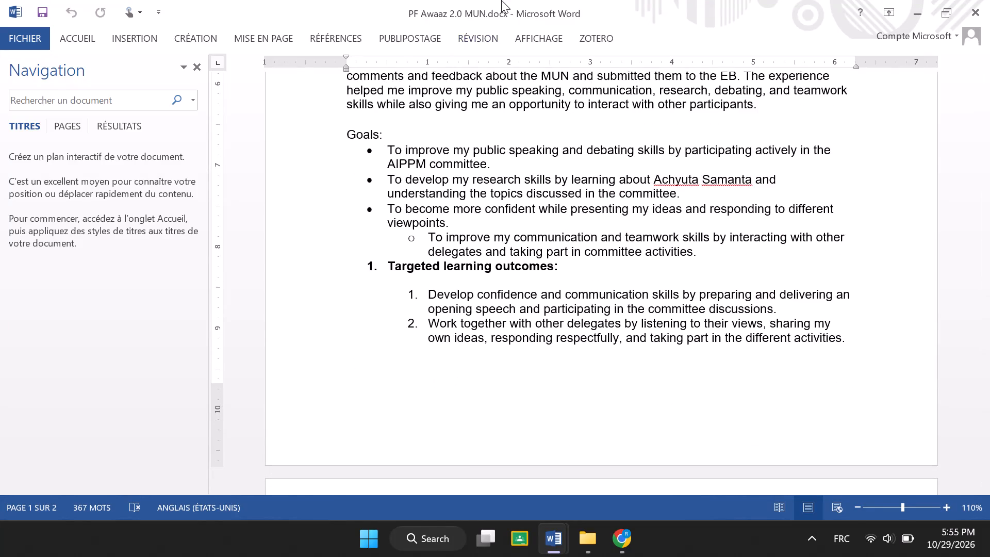
scroll(454, 296, down, 3)
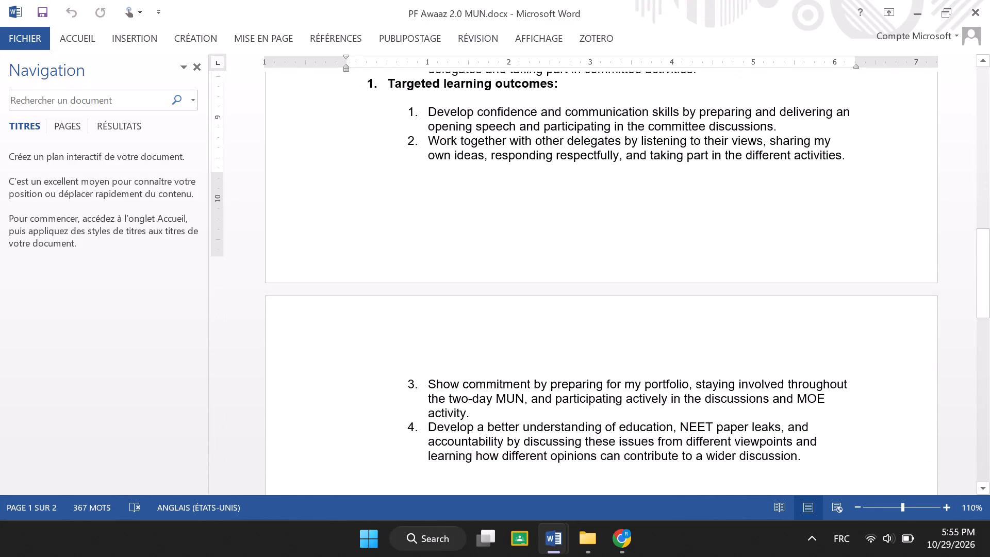
scroll(454, 296, down, 2)
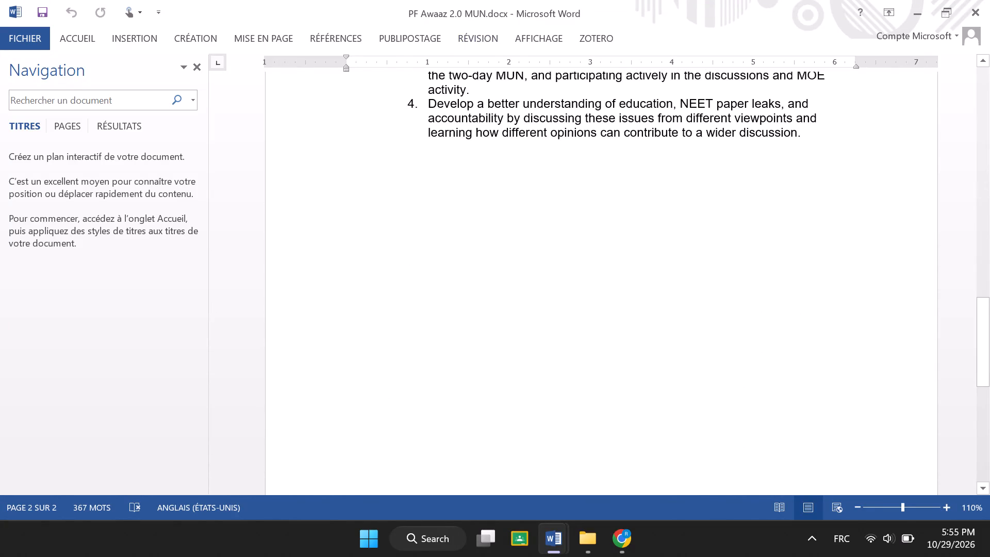
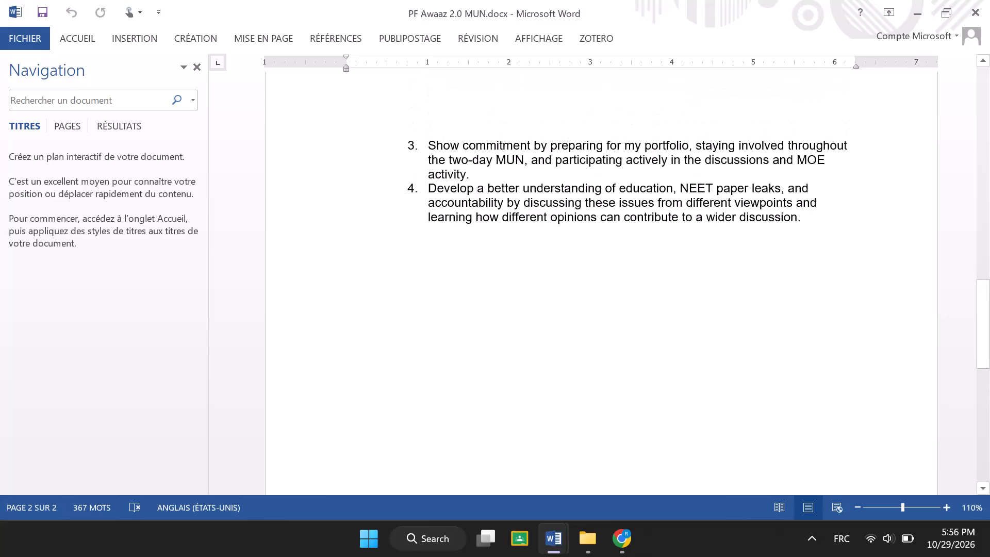
Reread the Description and Goals paragraph, the goals list and the first targeted learning outcomes of the CAS proposal form.
scroll(448, 319, up, 11)
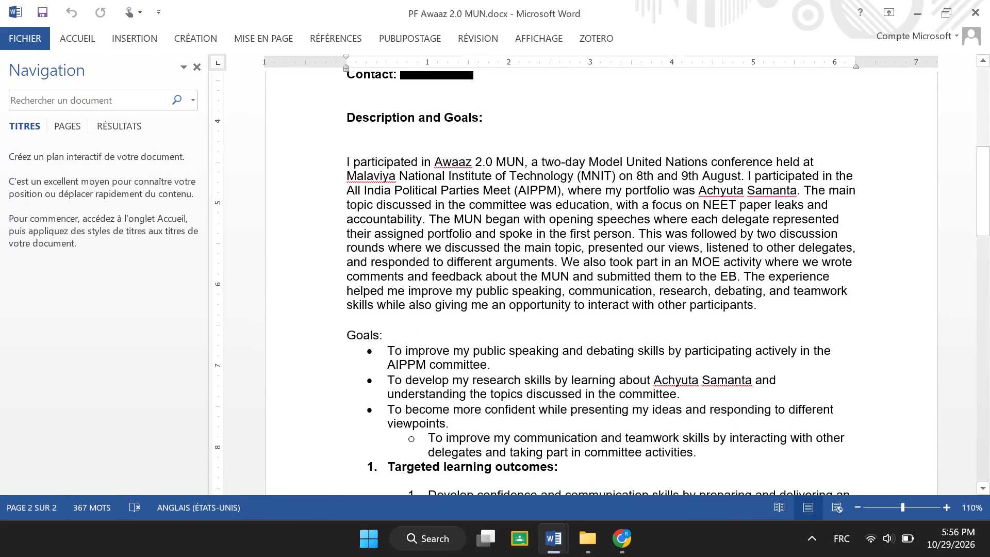
scroll(448, 319, up, 6)
scroll(448, 319, down, 4)
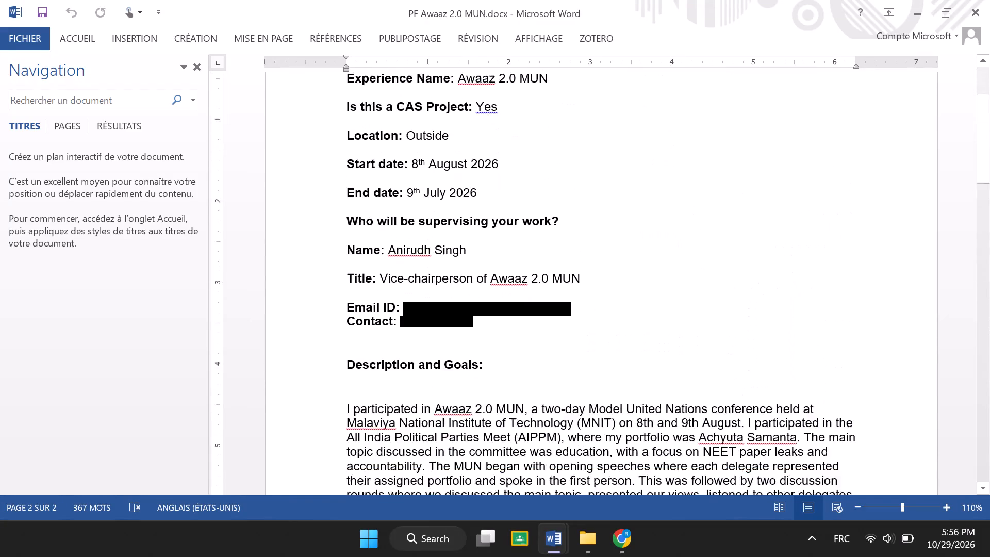
scroll(448, 319, down, 2)
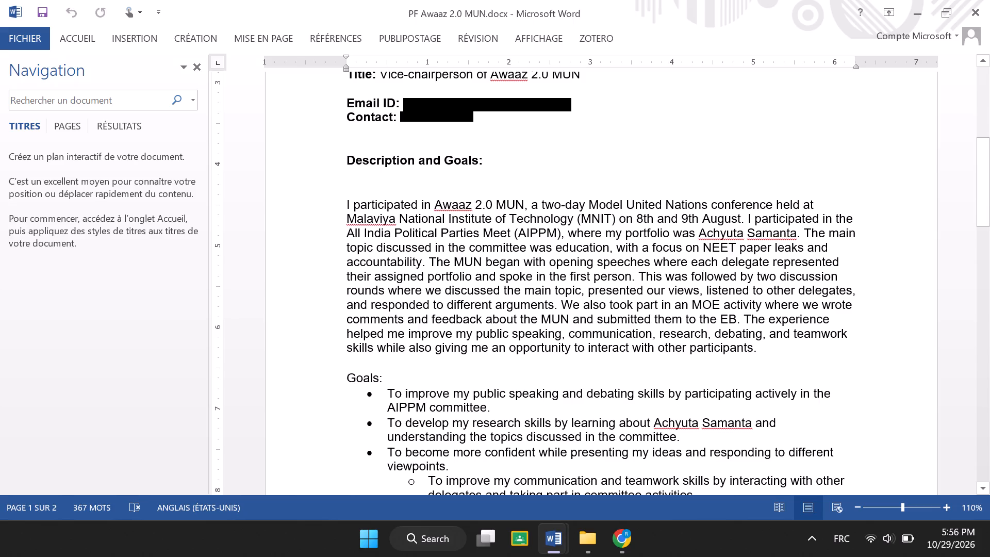
scroll(339, 212, down, 1)
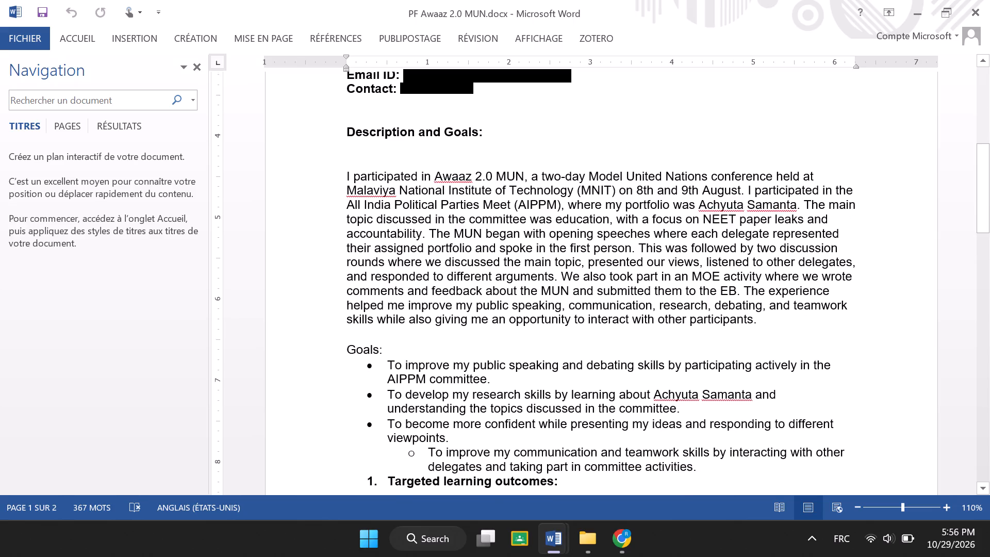
scroll(339, 212, down, 1)
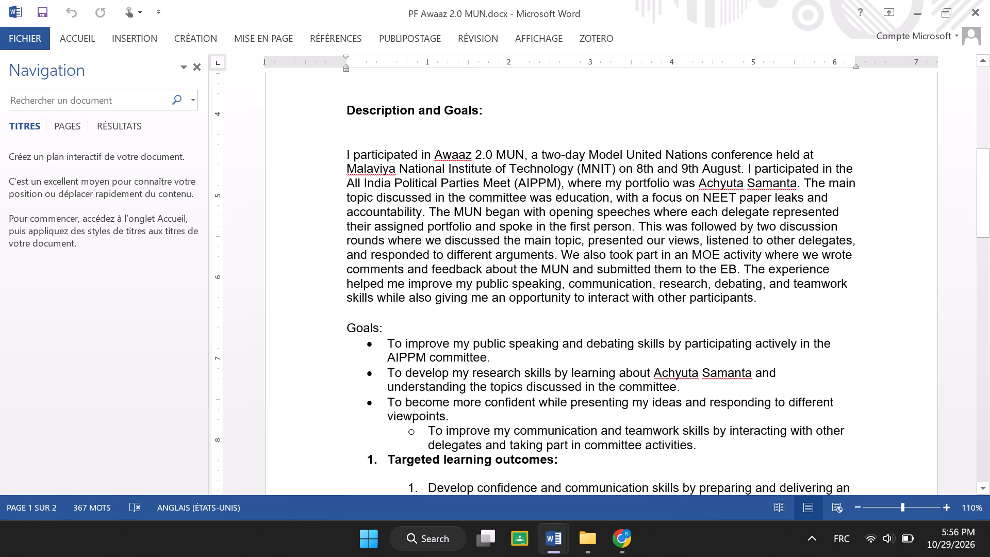
scroll(339, 212, down, 3)
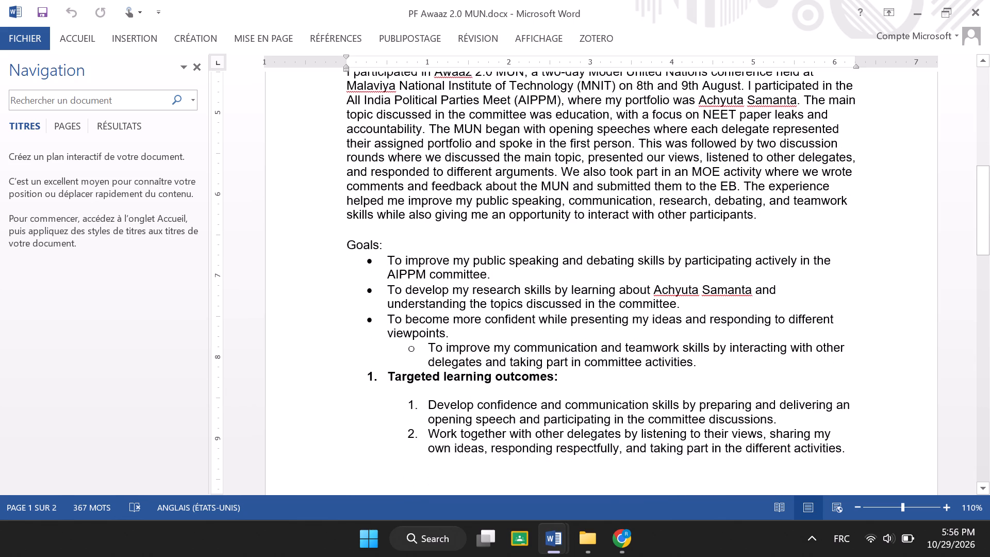
scroll(336, 215, up, 1)
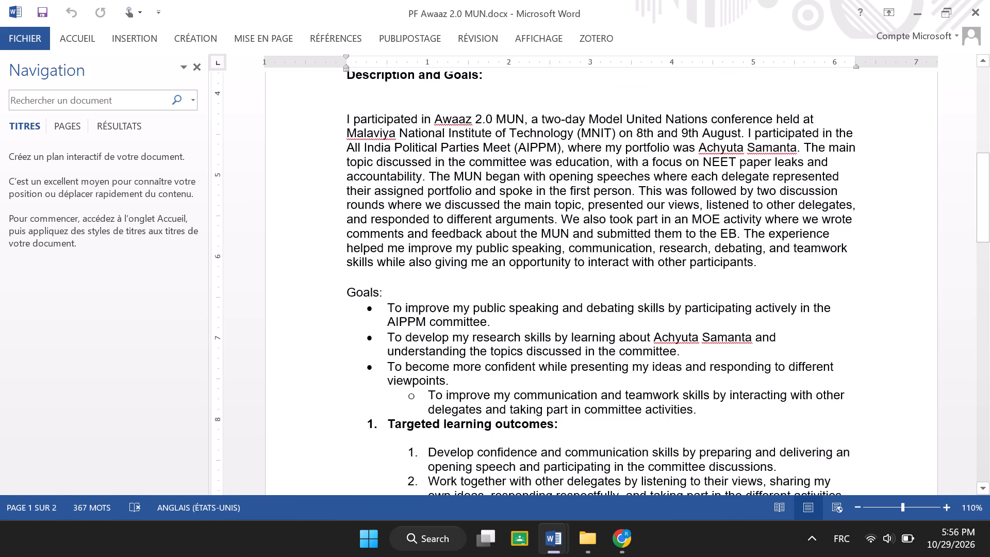
scroll(336, 215, up, 1)
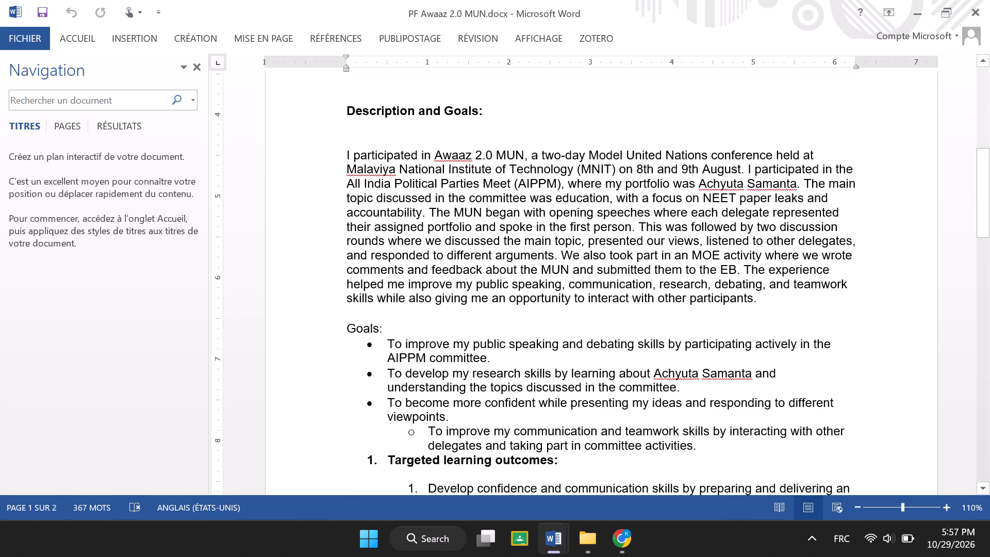
scroll(761, 223, down, 1)
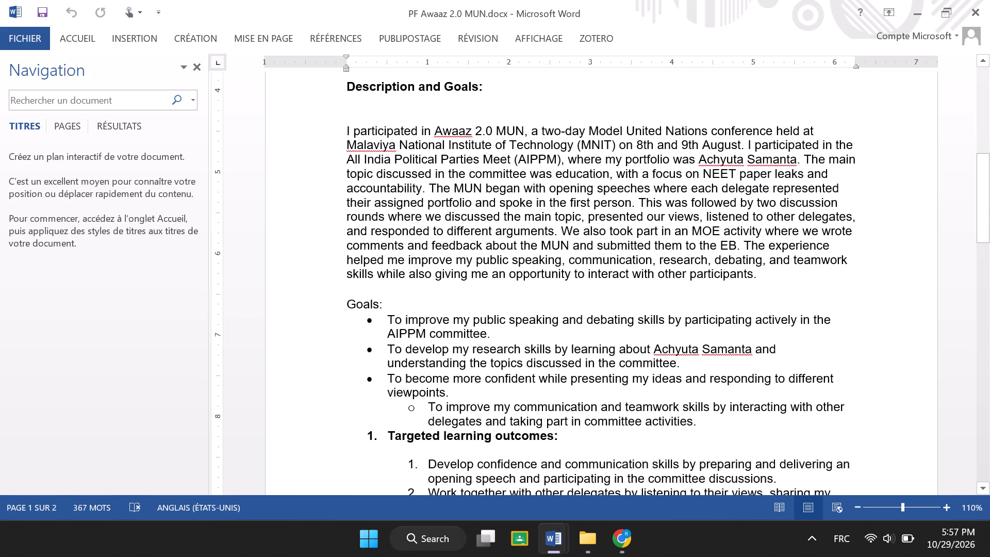
scroll(760, 208, down, 1)
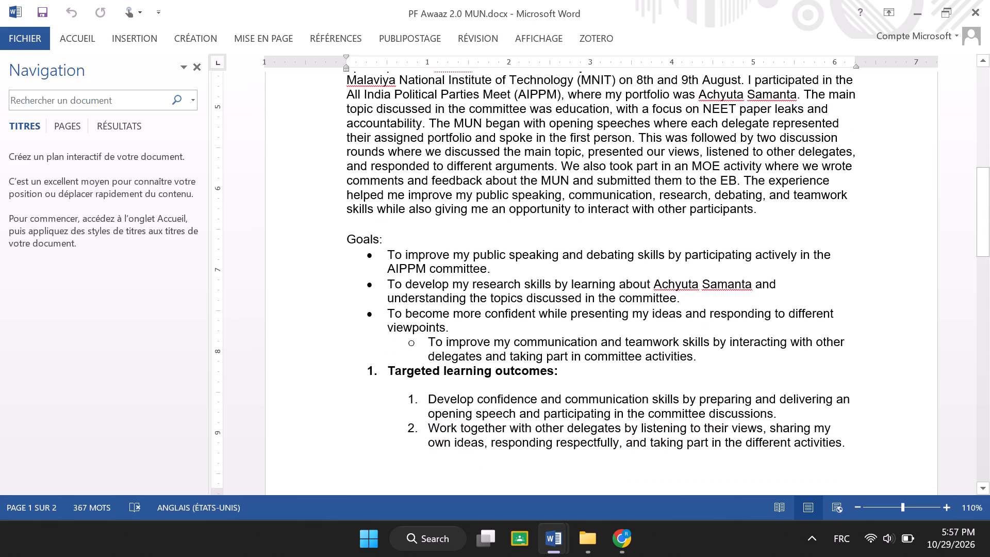
scroll(760, 208, down, 1)
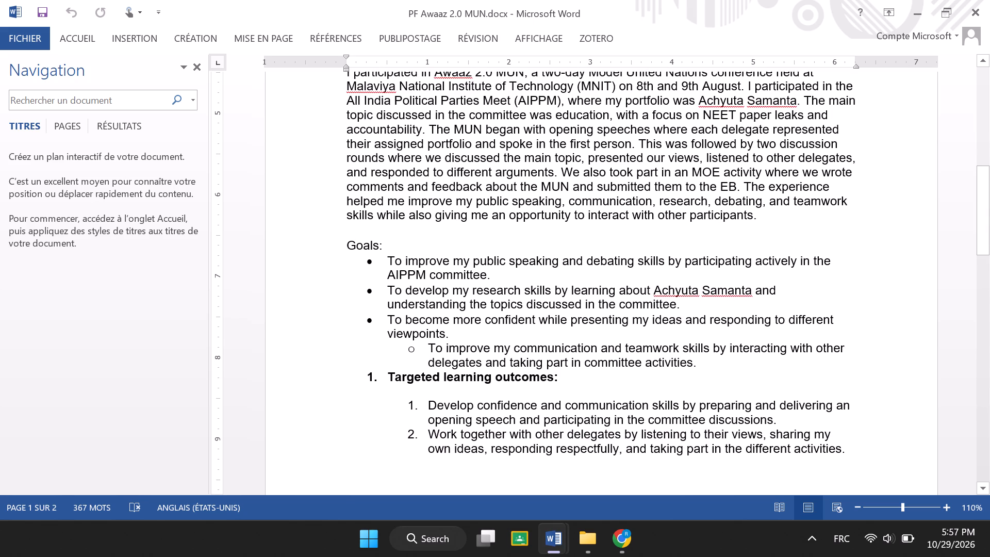
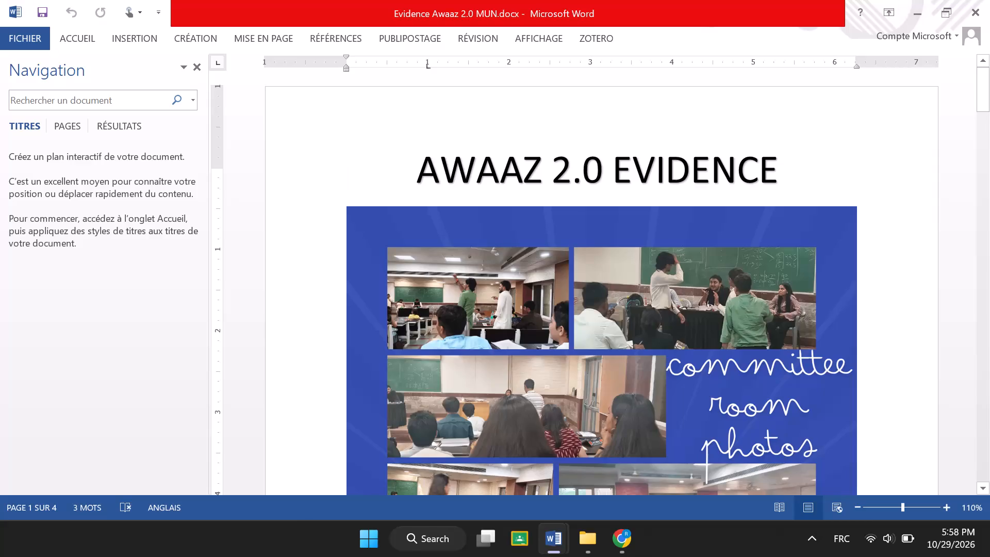
From the CAS ACTIVITIES folder on the desktop, open Reflection NGO.docx in the Kamlabai Charitable Trust Ngo folder.
click(915, 19)
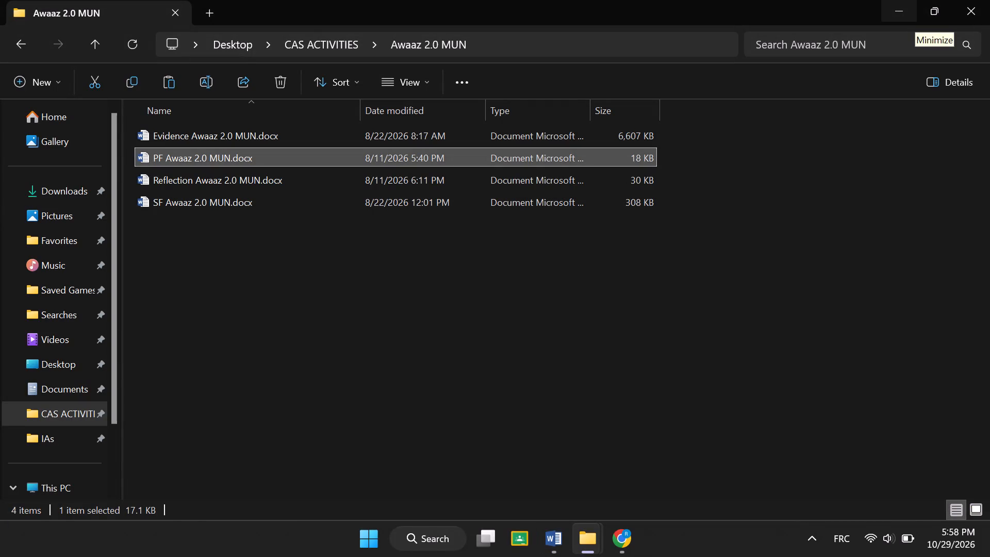
click(94, 411)
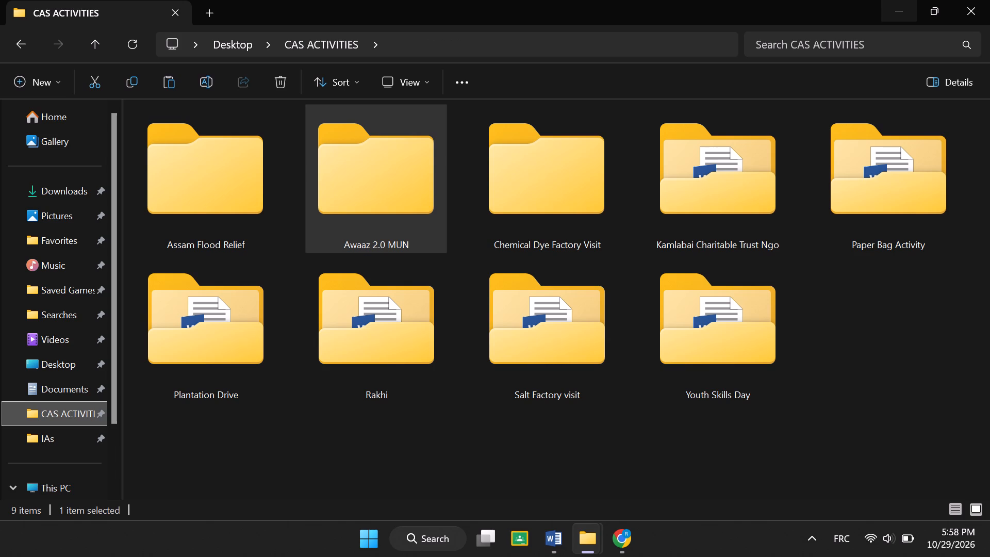
click(697, 216)
drag(697, 216, 692, 208)
click(173, 136)
drag(173, 136, 177, 144)
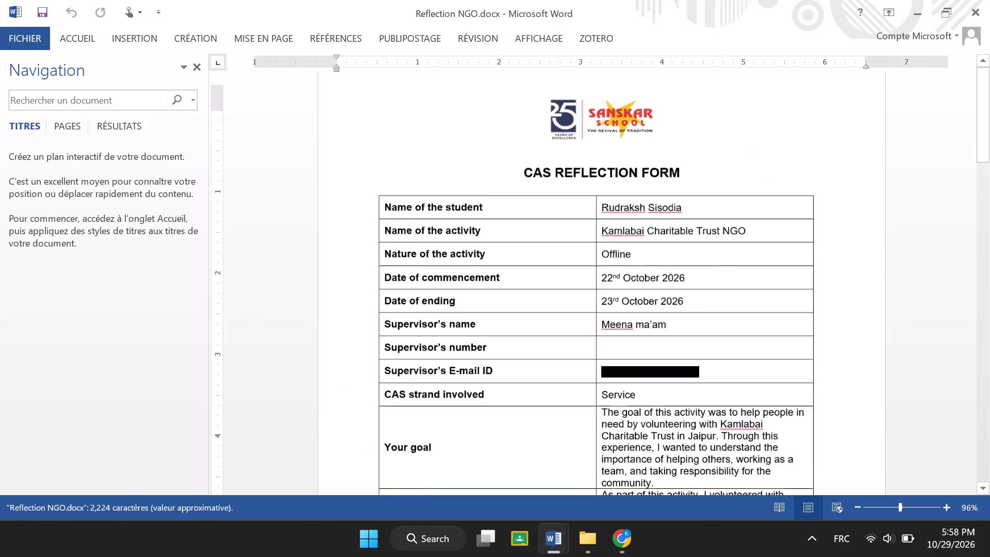
click(17, 29)
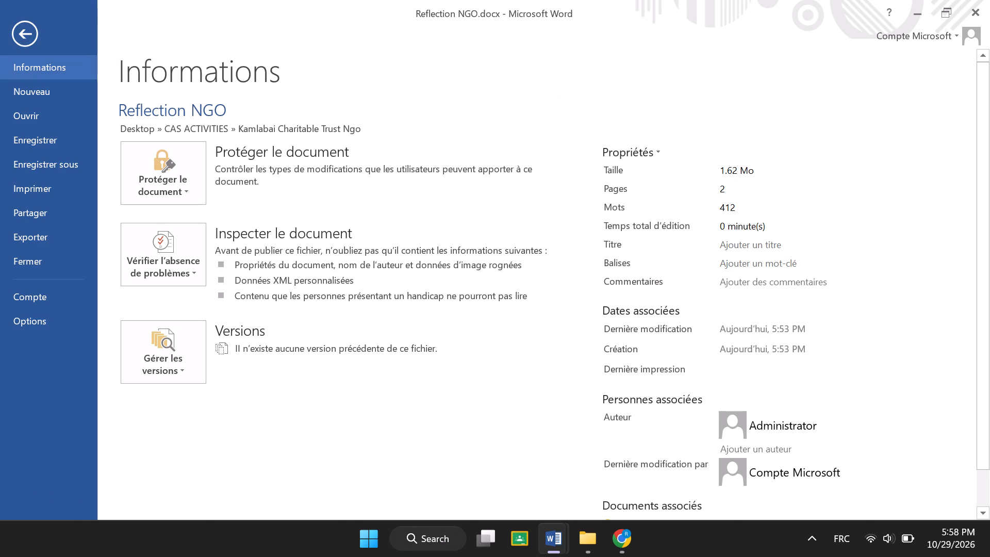
key(Escape)
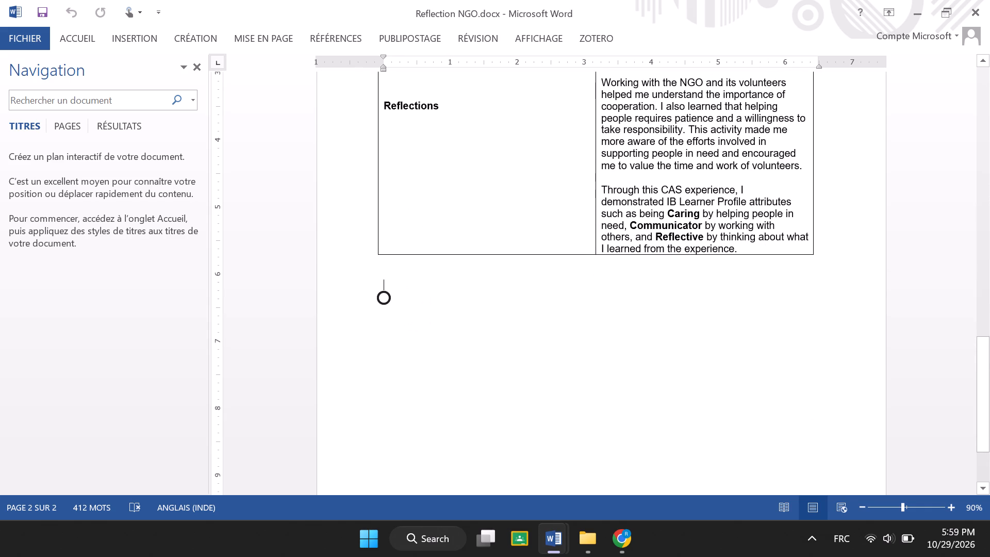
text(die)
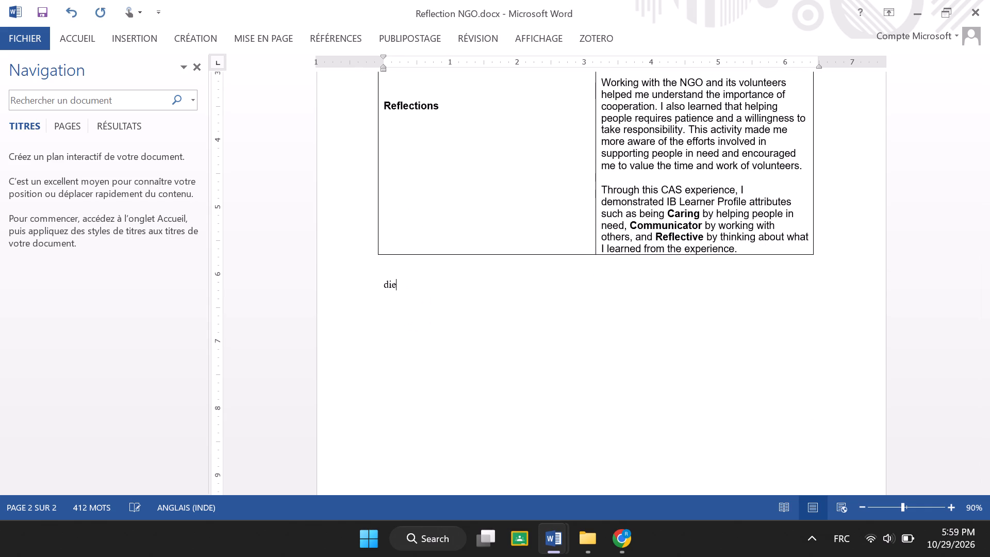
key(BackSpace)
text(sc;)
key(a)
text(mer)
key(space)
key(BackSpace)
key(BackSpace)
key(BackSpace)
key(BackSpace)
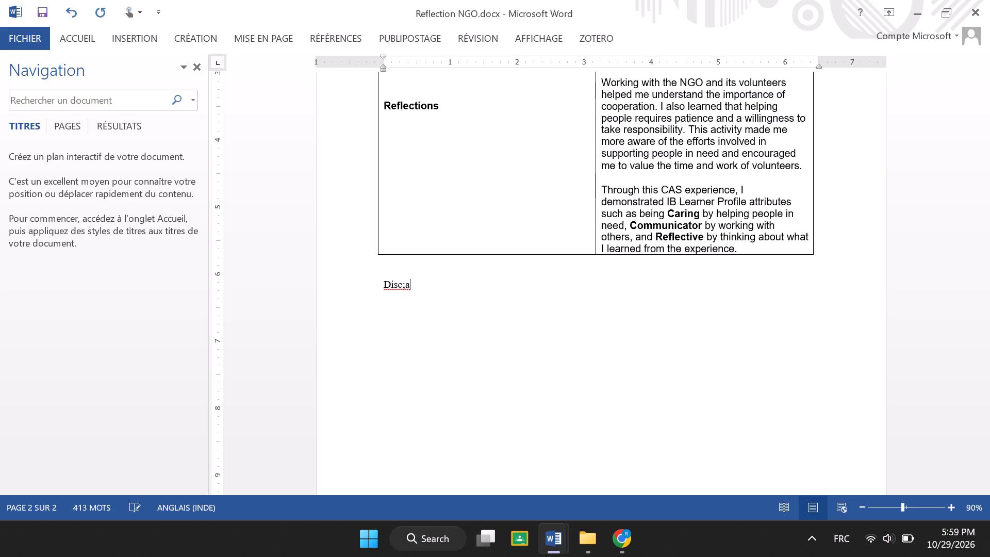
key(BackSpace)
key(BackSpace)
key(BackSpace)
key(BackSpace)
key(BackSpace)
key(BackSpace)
Reread the Reflections section and the last learning outcomes of the NGO reflection form.
scroll(452, 232, up, 2)
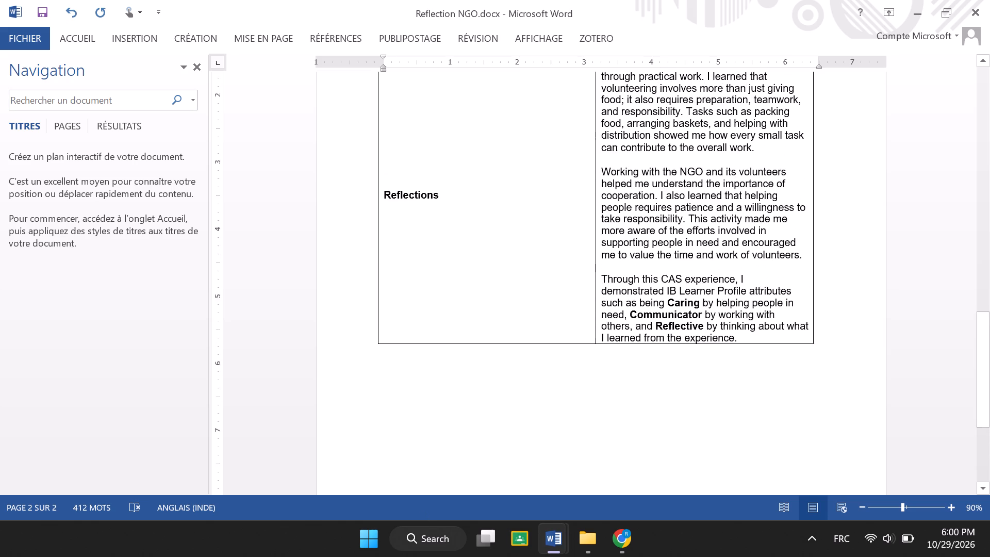
scroll(452, 240, up, 2)
scroll(449, 258, down, 2)
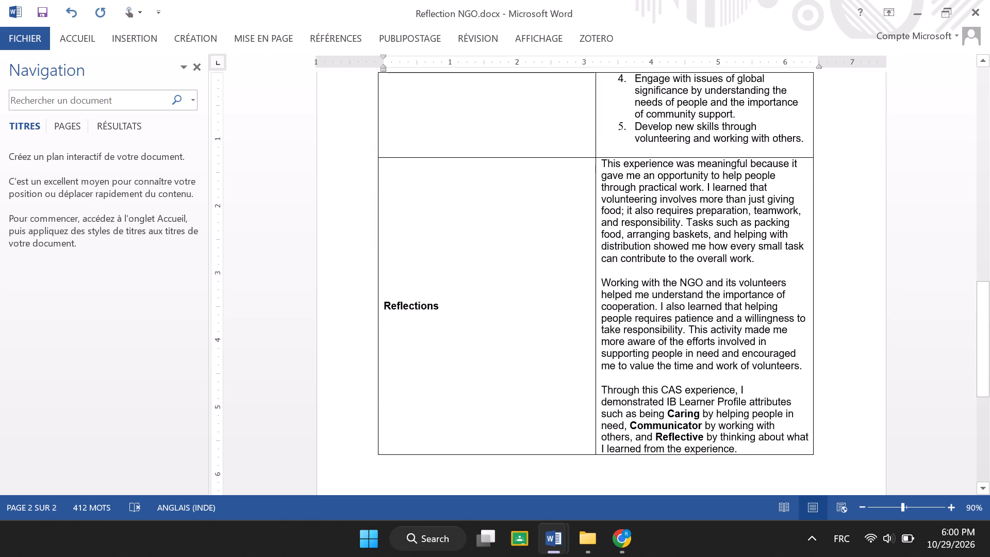
scroll(440, 361, down, 2)
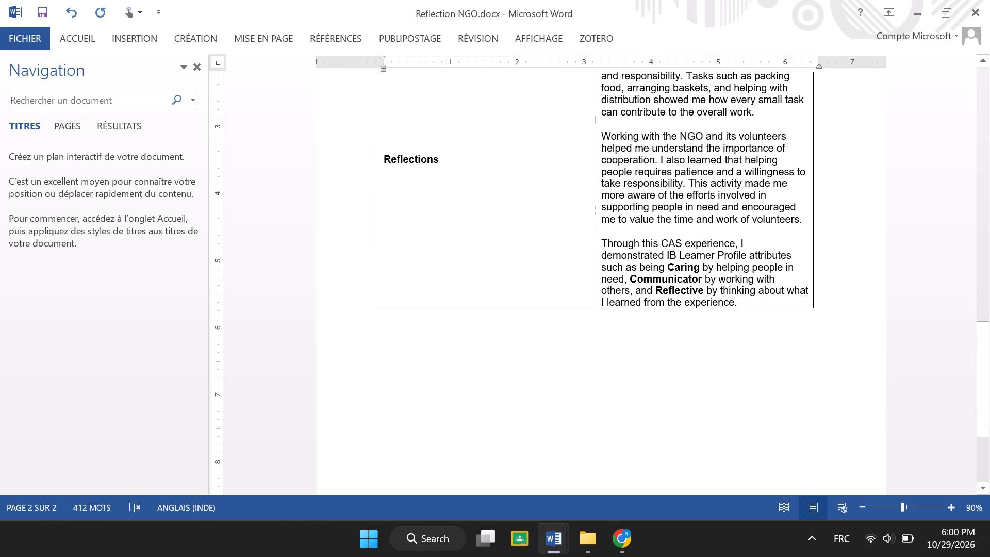
scroll(440, 361, down, 2)
scroll(440, 361, up, 4)
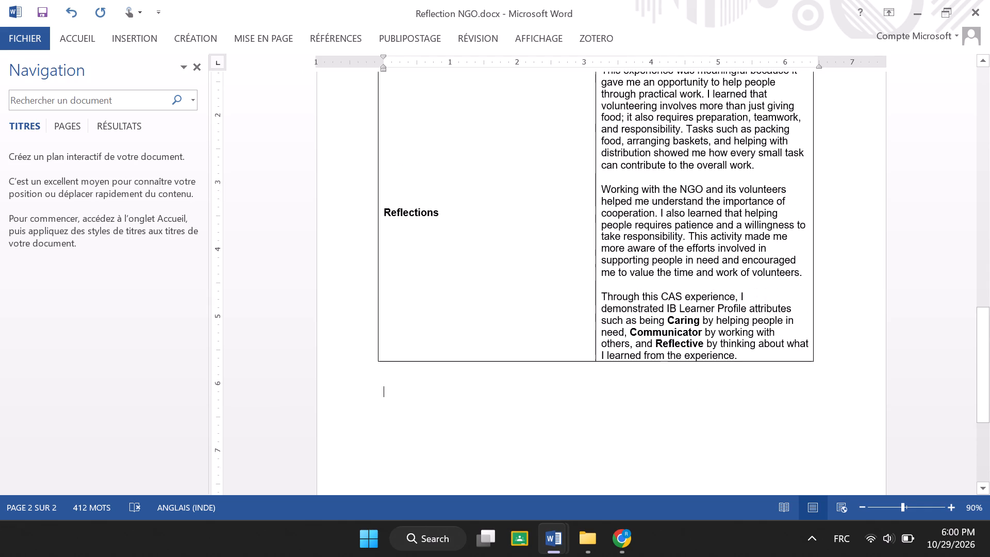
scroll(440, 361, up, 1)
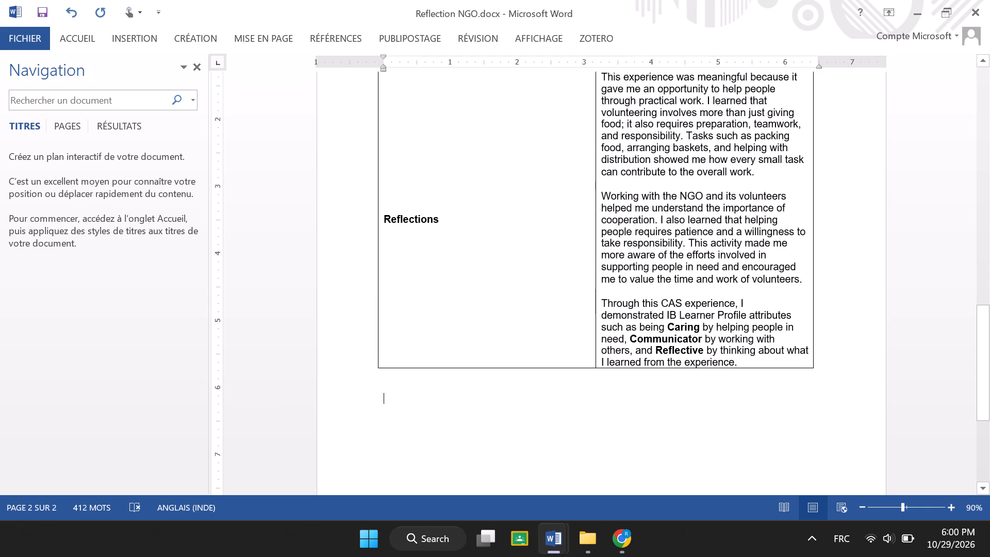
key(Up)
key(Up)
key(Up)
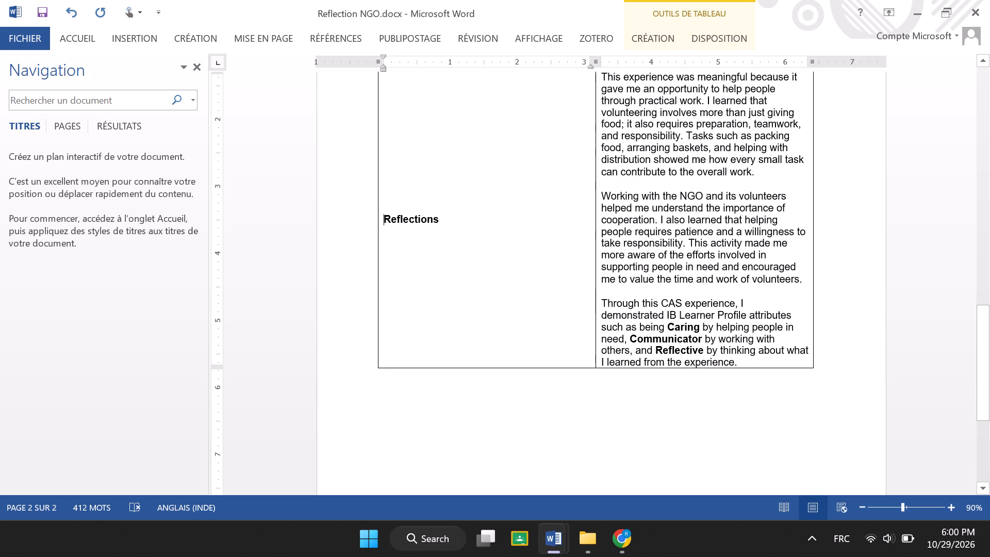
Return to the PF Awaaz 2.0 MUN document and review the experience and supervisor details of the CAS proposal form.
click(916, 10)
click(913, 0)
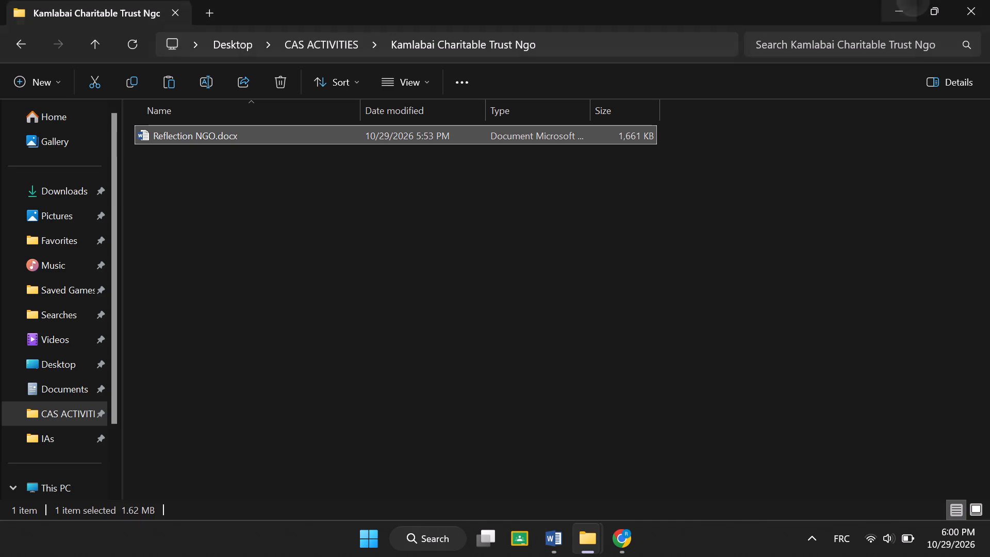
click(901, 22)
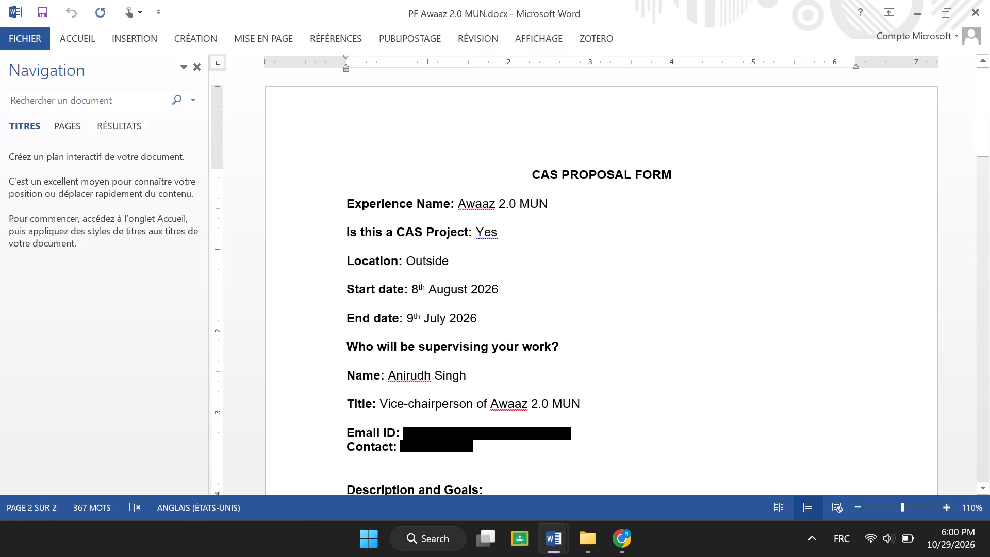
click(989, 336)
click(0, 278)
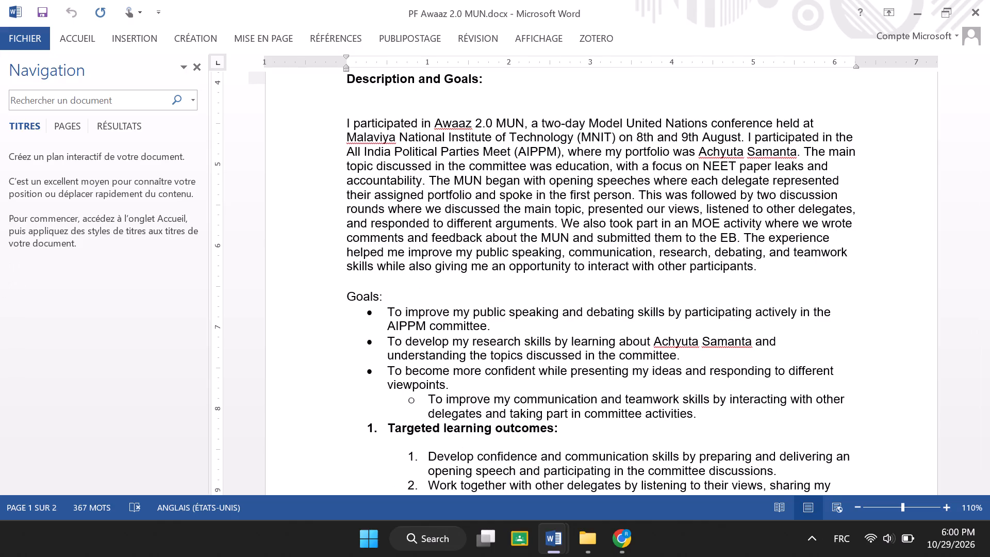
key(Page_Up)
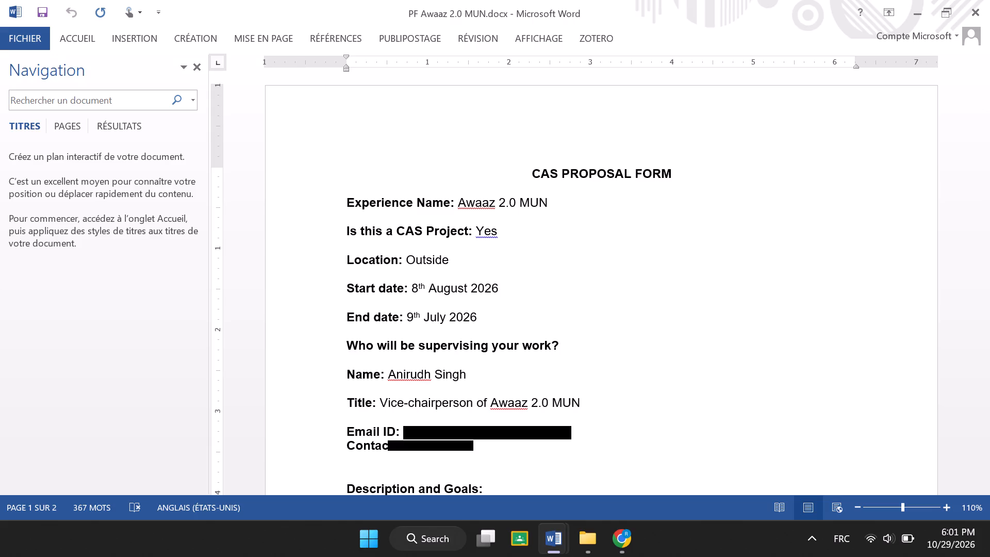
key(Left)
key(Left)
key(Left)
key(Left)
key(Left)
key(Left)
key(Left)
key(Left)
key(Left)
key(Left)
key(Left)
key(Left)
key(Left)
Reread the Description and Goals paragraph of the Awaaz 2.0 MUN proposal form.
key(Down)
key(Down)
key(Down)
key(Down)
key(Down)
key(Down)
key(Down)
key(Down)
key(Down)
key(Down)
key(Down)
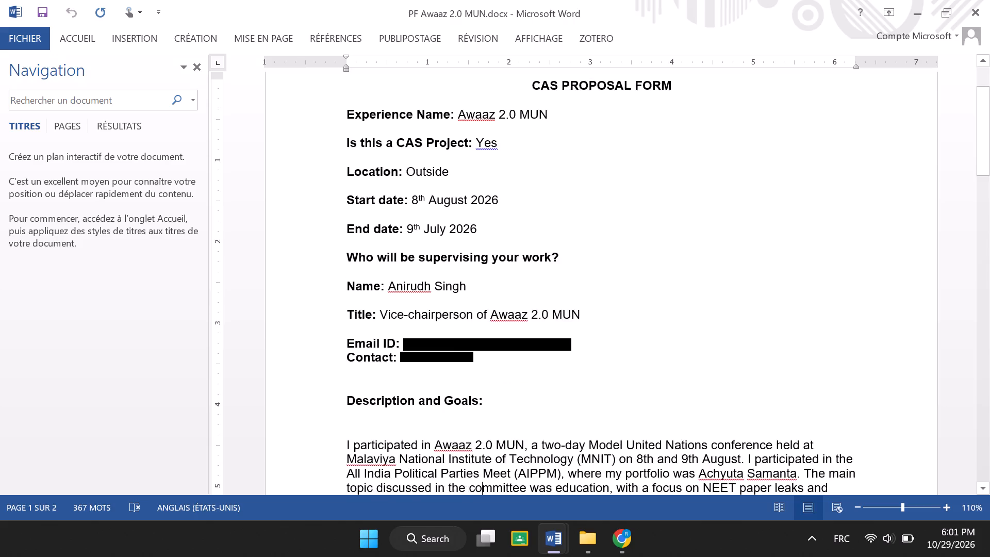
key(Down)
key(Down)
key(Down)
key(Down)
key(Down)
key(Down)
key(Down)
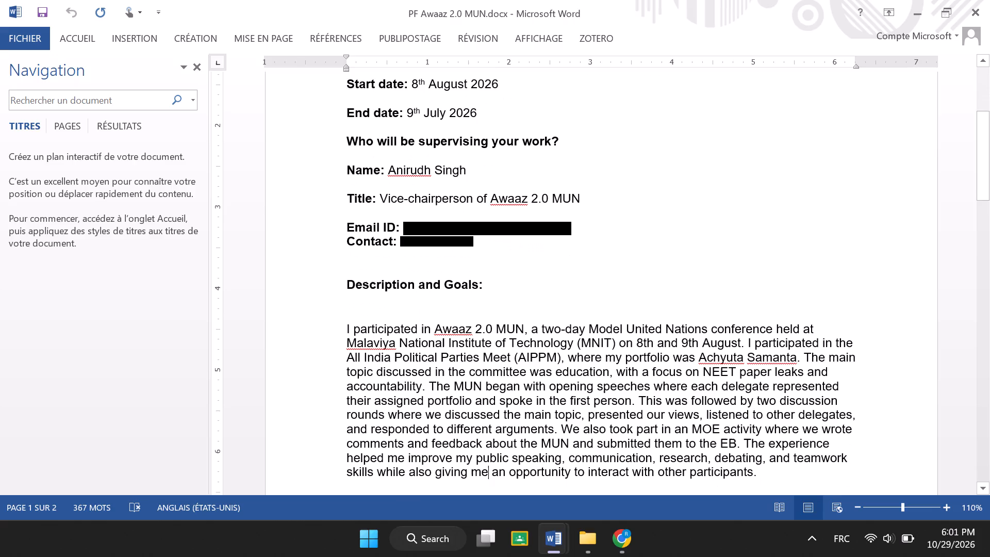
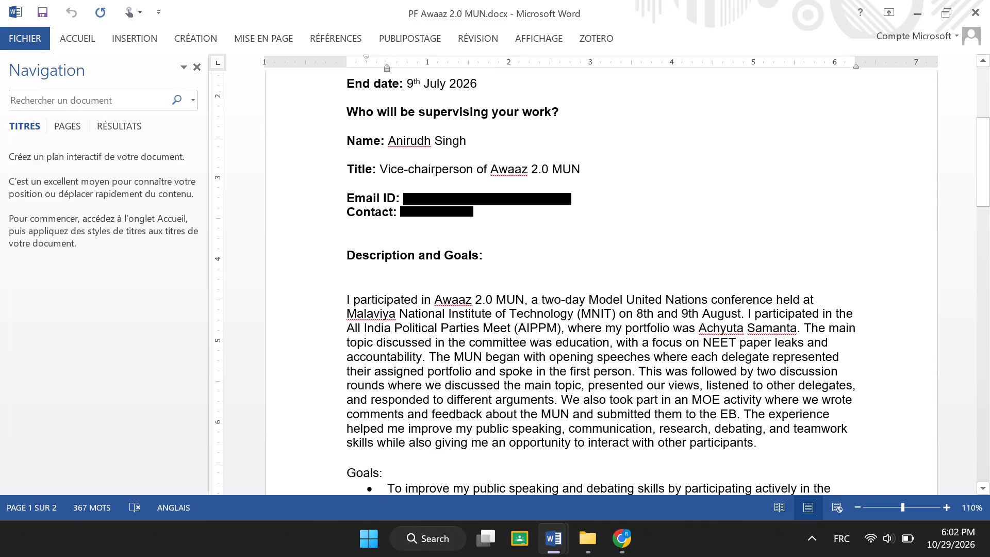
Read the Goals list and the first targeted learning outcomes of the Awaaz 2.0 MUN proposal form.
key(Down)
key(Down)
key(Down)
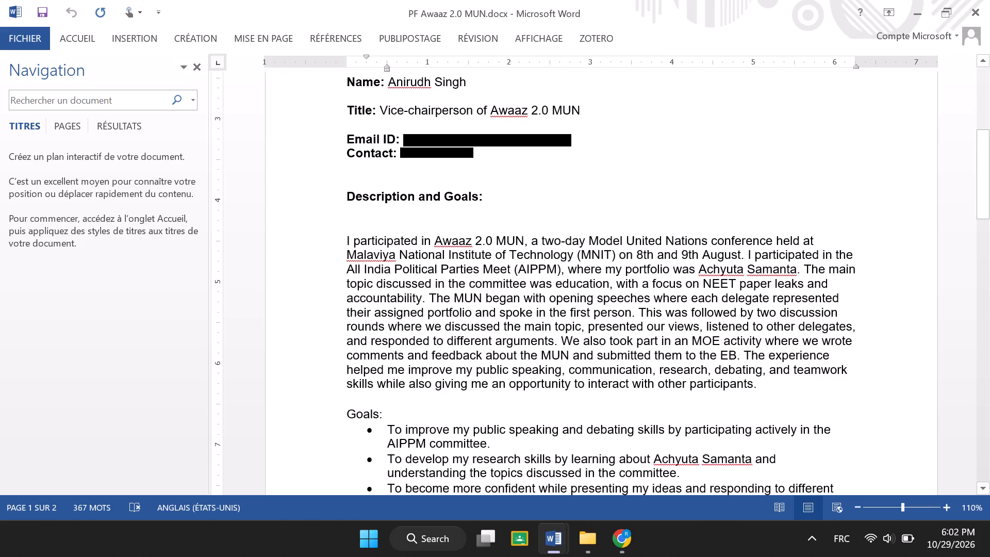
key(Down)
key(Down)
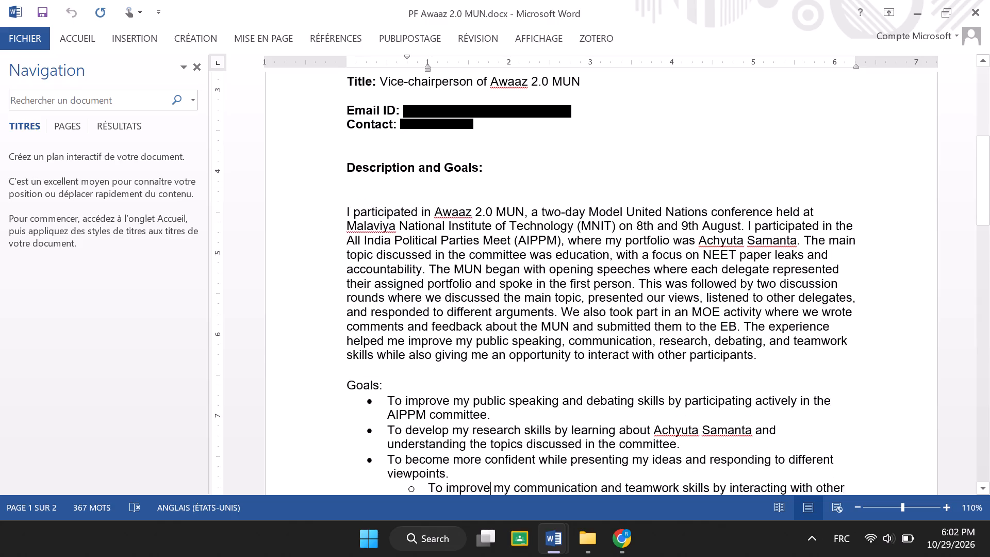
key(Down)
key(Down)
key(Down)
key(Down)
key(Down)
key(Down)
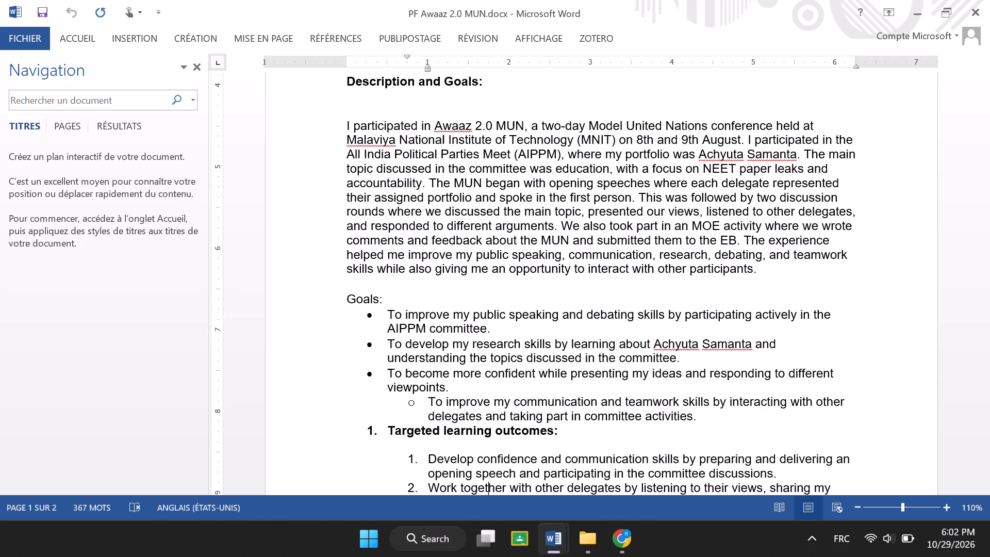
key(Down)
key(Down)
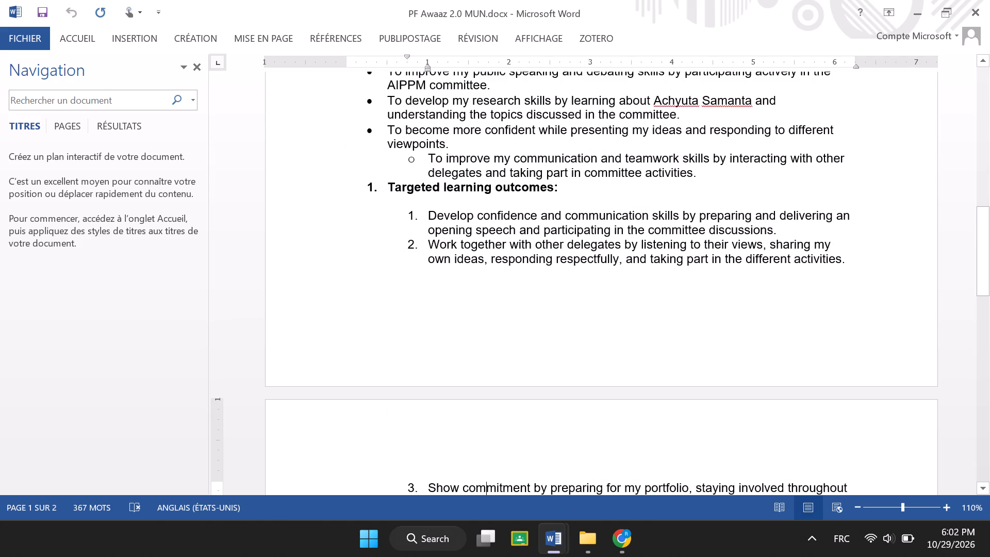
key(Up)
key(Up)
key(Up)
key(Up)
key(Up)
key(Up)
key(Up)
key(Up)
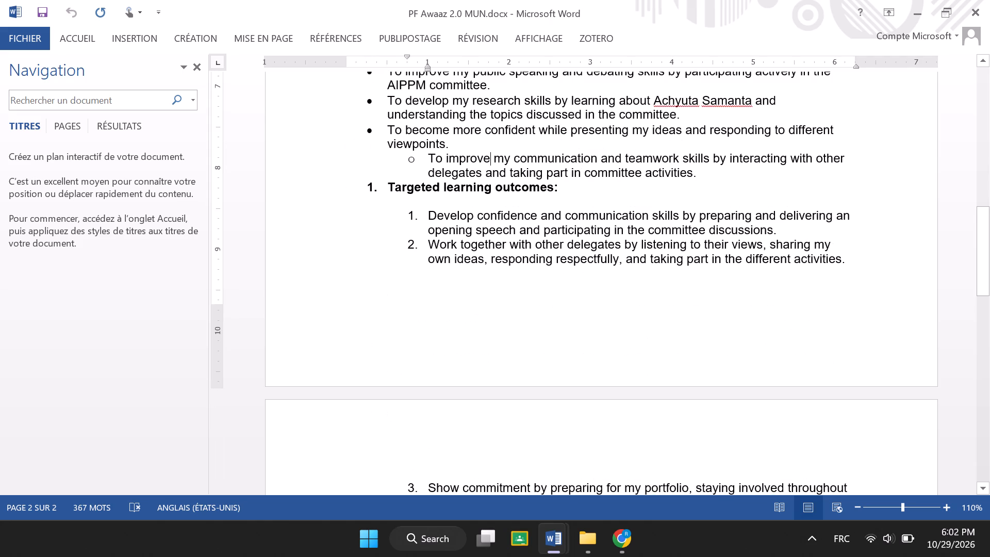
key(Up)
key(Up)
key(Up)
key(Up)
key(Up)
key(Up)
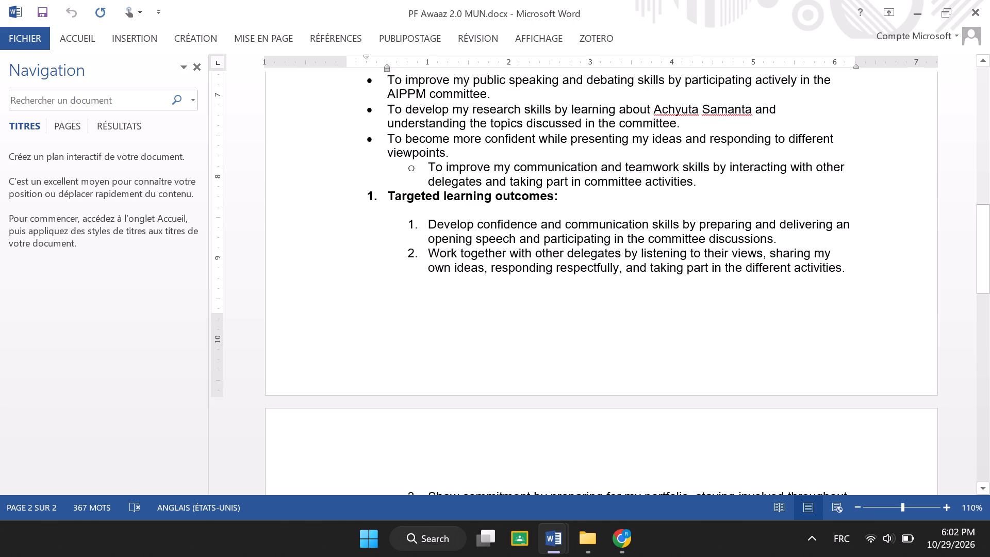
key(Up)
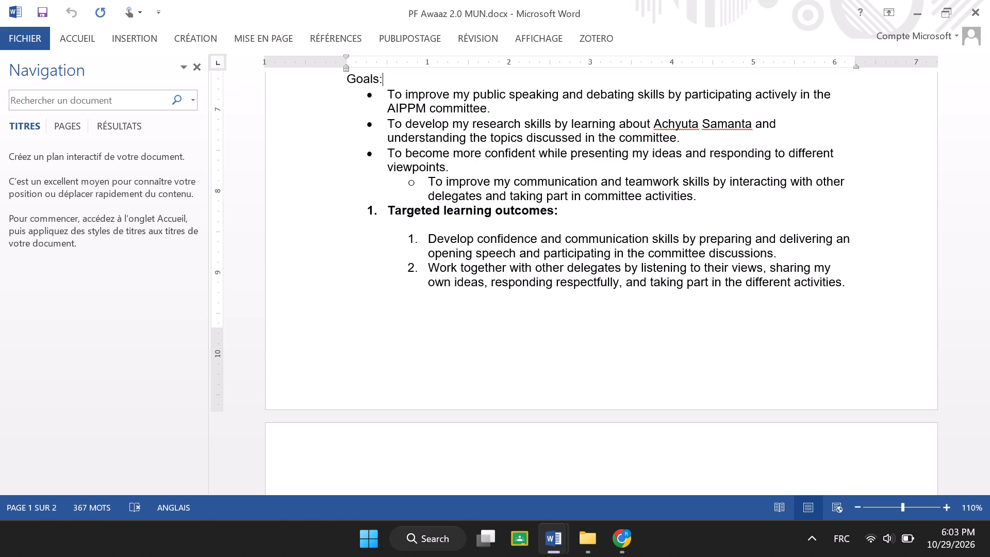
Reread the goals and go through the four targeted learning outcomes, continuing onto the second page.
key(Down)
key(Down)
key(Down)
key(Down)
key(Down)
key(Down)
key(Down)
key(Down)
key(Down)
key(Down)
key(Down)
key(Down)
key(Down)
key(Down)
key(Down)
key(Down)
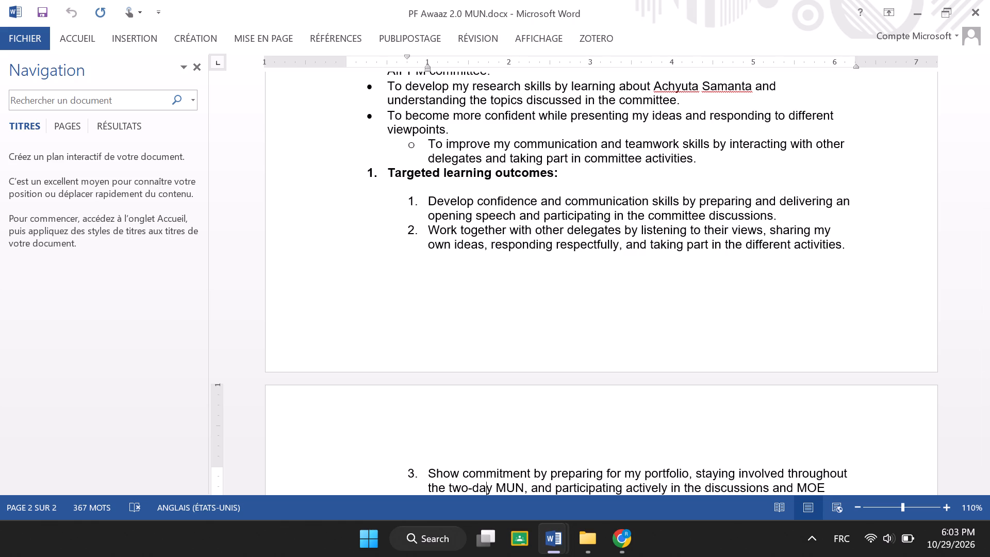
key(Down)
key(Down)
key(Down)
key(Down)
key(Down)
key(Down)
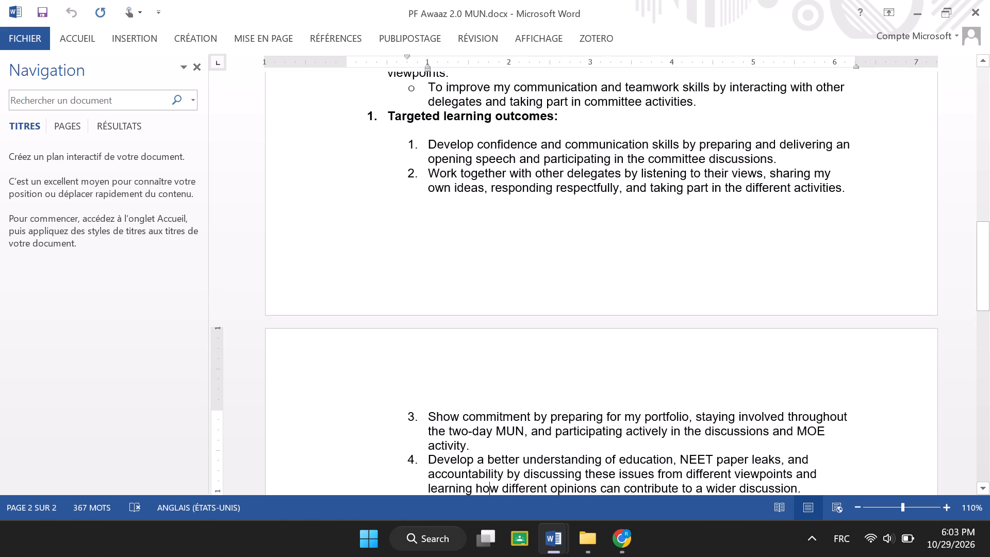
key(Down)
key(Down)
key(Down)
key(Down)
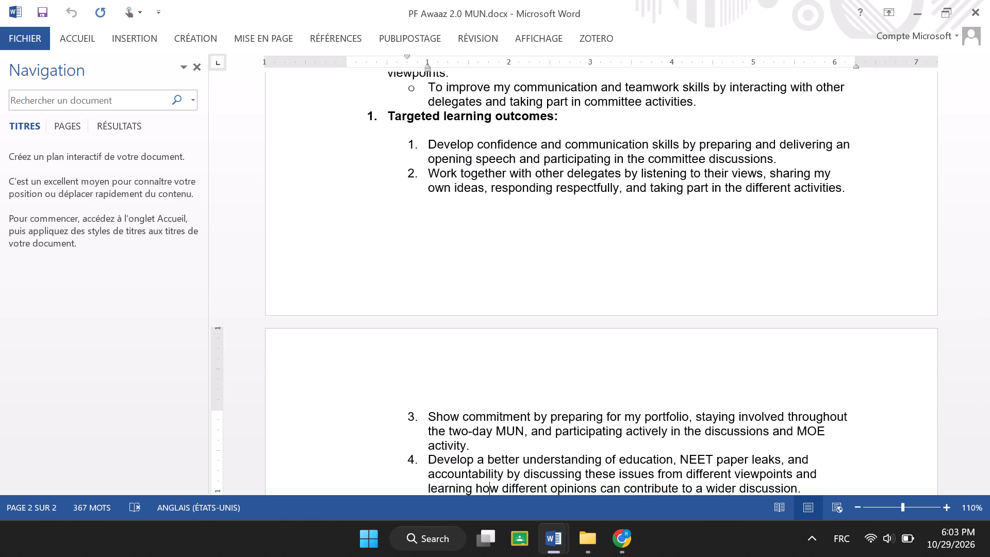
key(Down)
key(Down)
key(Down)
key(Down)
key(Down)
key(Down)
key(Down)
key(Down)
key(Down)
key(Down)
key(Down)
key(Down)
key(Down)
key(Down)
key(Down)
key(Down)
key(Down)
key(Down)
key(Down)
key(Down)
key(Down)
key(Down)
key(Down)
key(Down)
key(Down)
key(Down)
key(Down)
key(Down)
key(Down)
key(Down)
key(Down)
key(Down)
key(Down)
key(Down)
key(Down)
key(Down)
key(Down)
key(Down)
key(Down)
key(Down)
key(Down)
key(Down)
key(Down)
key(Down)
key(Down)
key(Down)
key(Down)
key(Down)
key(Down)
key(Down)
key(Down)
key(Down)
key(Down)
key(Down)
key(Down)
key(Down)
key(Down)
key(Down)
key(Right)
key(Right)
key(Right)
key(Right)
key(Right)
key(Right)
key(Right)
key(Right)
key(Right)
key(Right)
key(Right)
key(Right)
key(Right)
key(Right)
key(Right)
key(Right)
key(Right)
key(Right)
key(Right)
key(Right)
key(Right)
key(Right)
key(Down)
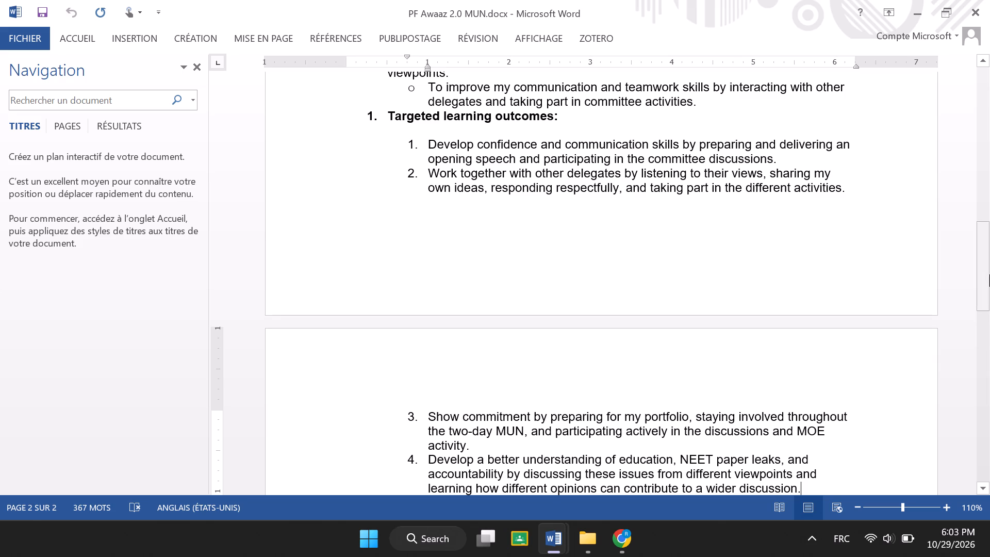
Check the rest of the second page below the fourth learning outcome.
click(981, 483)
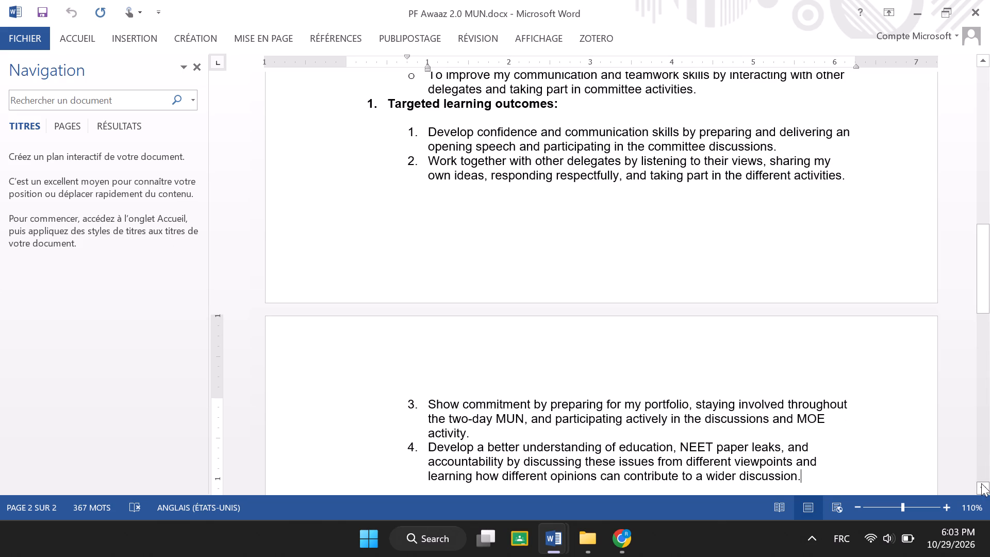
triple_click(981, 483)
triple_click(981, 483)
triple_click(981, 483)
double_click(981, 483)
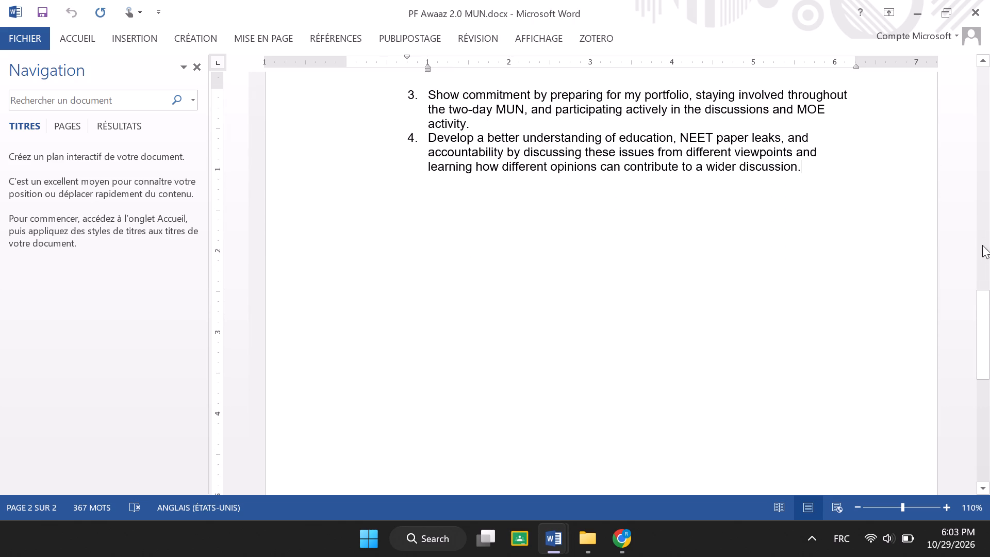
Put the supervisor's Contact line in its own paragraph, spaced from the Email ID line, and save the document.
double_click(984, 61)
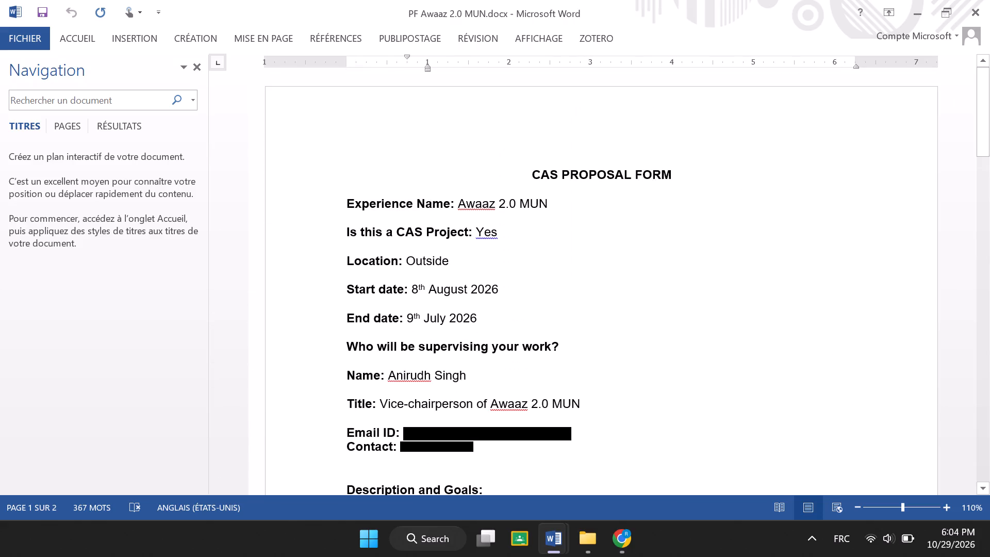
key(ctrl+s)
click(346, 442)
key(Return)
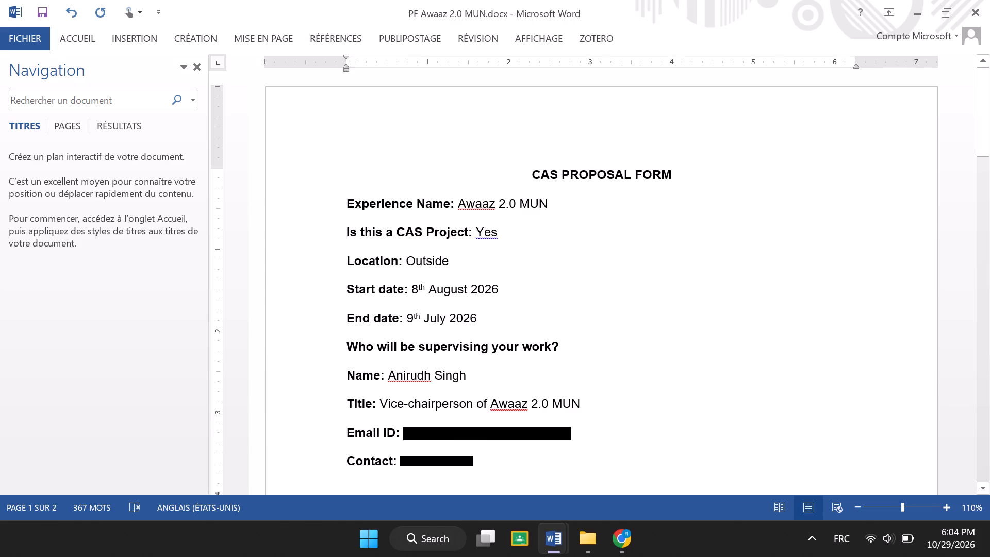
key(ctrl+s)
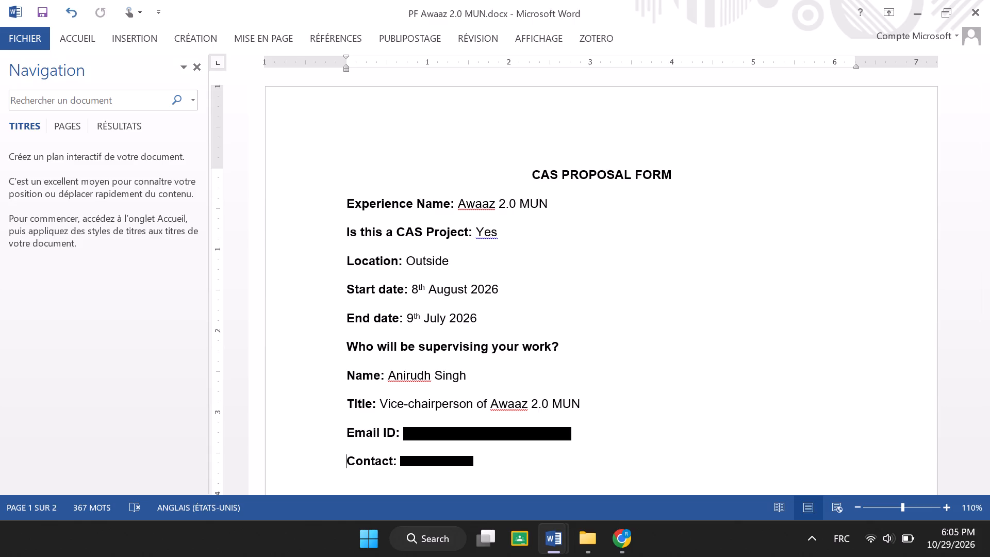
Add "(Jaipur)" after "Outside" in the Location field and save the document.
click(456, 258)
key(space)
key(shift+parenleft)
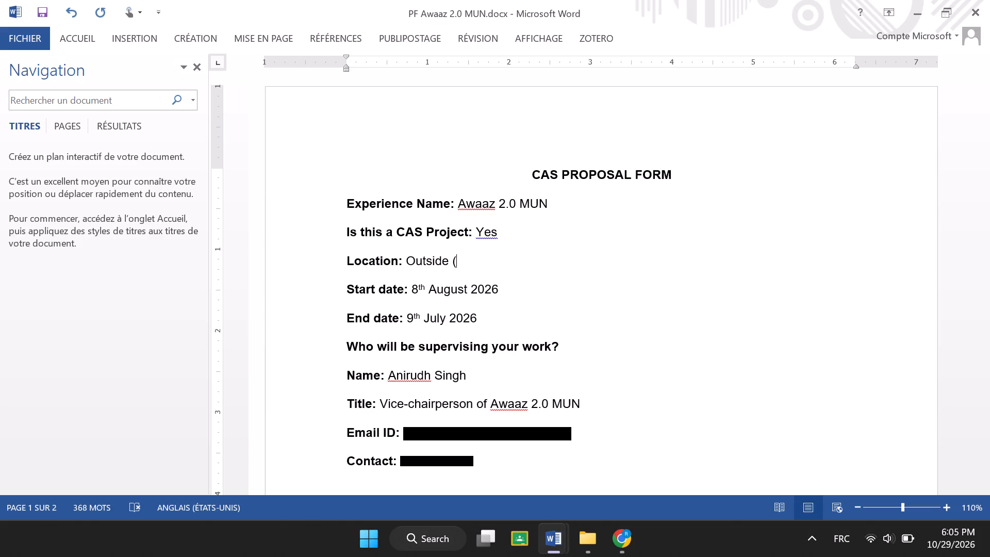
text(Jai)
text(pur)
key(shift+parenright)
key(ctrl+s)
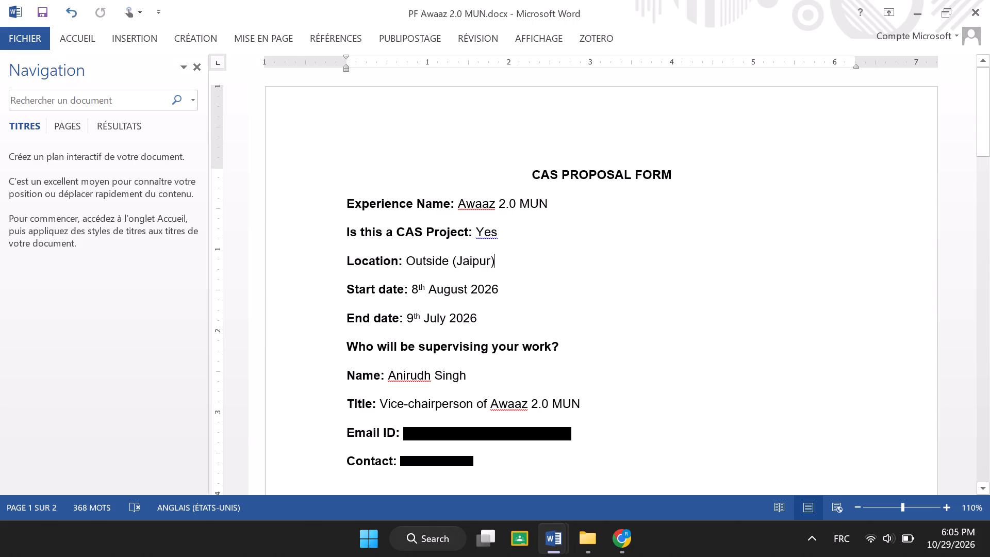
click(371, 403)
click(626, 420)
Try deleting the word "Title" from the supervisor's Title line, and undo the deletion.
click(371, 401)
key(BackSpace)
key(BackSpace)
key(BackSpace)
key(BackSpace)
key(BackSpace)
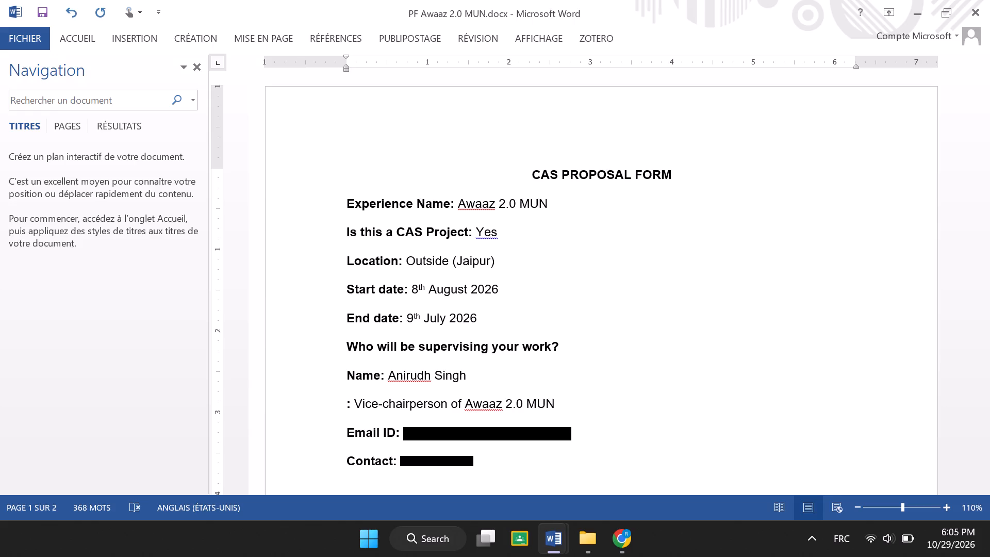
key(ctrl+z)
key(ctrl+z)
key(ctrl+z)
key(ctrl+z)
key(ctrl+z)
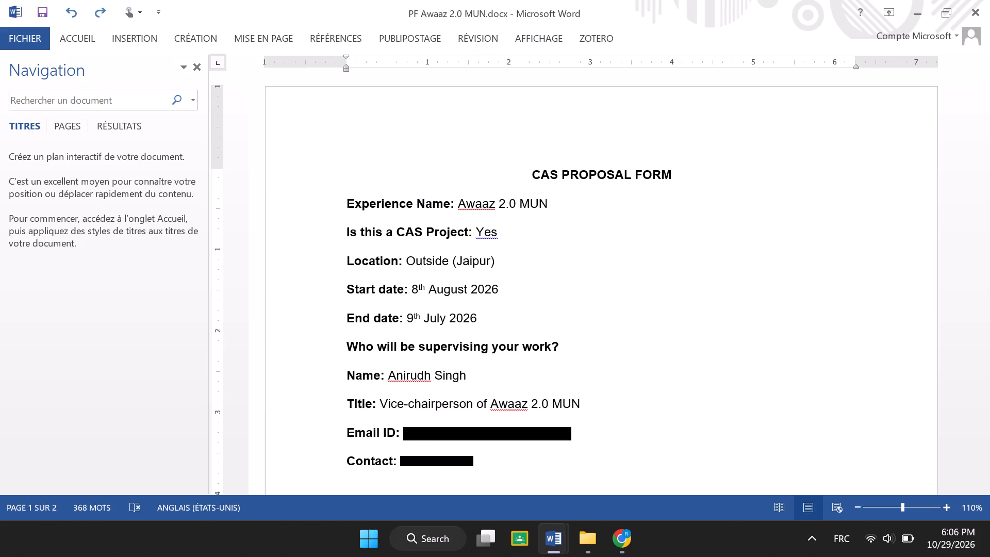
Save the proposal form document.
click(650, 434)
key(ctrl+s)
Add "Jaipur" after "(MNIT)" in the first sentence of the description.
drag(985, 143, 988, 165)
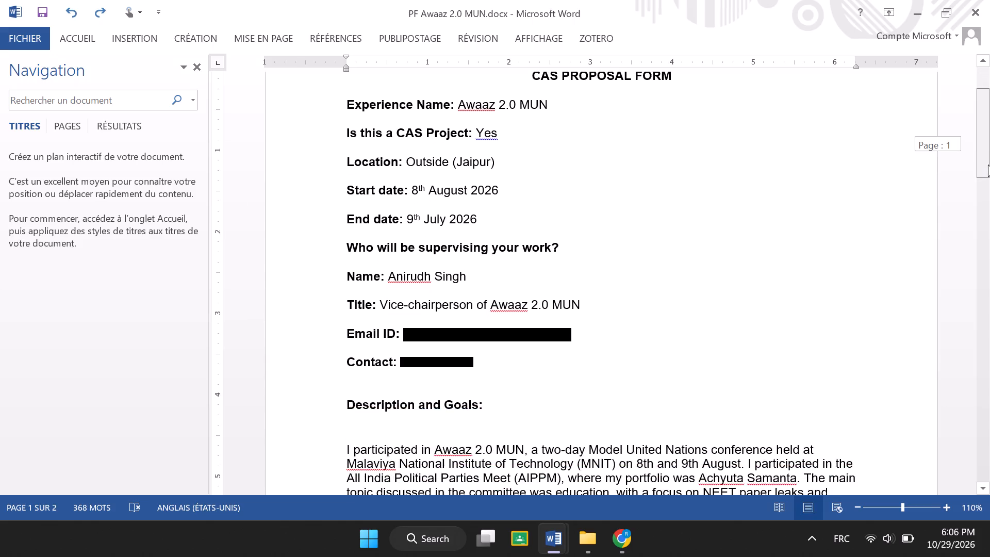
drag(988, 165, 989, 216)
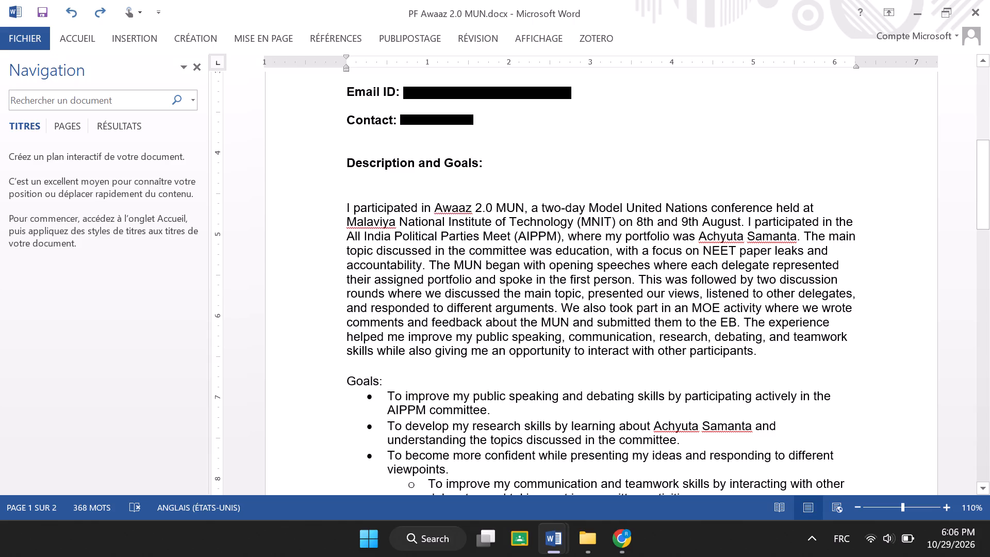
click(619, 220)
text(Jaiour)
key(space)
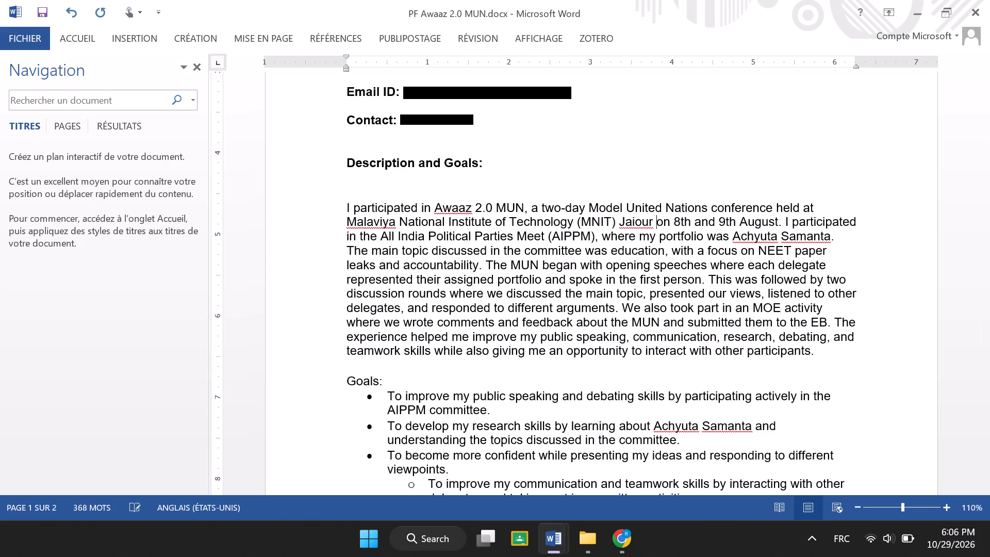
text(====)
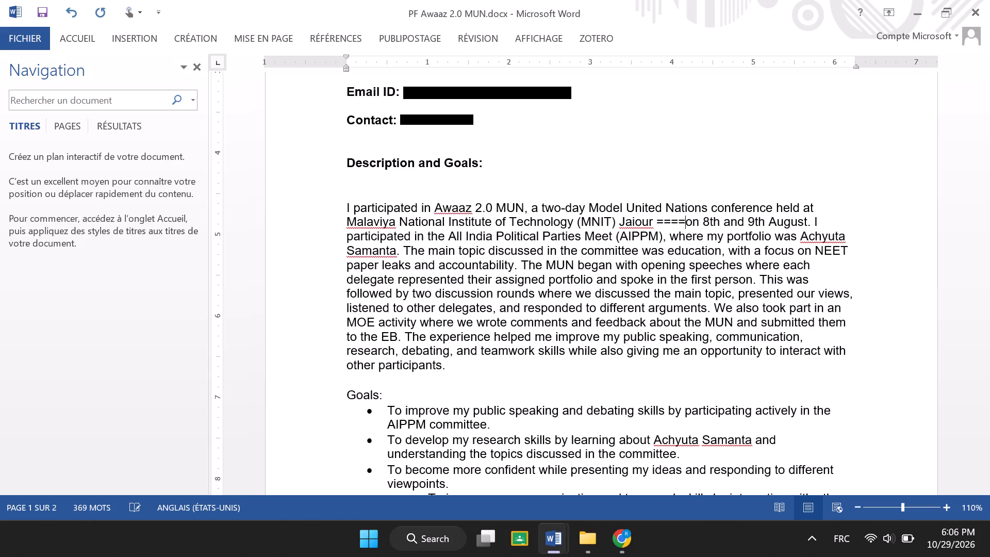
key(BackSpace)
key(BackSpace)
key(BackSpace)
key(BackSpace)
key(BackSpace)
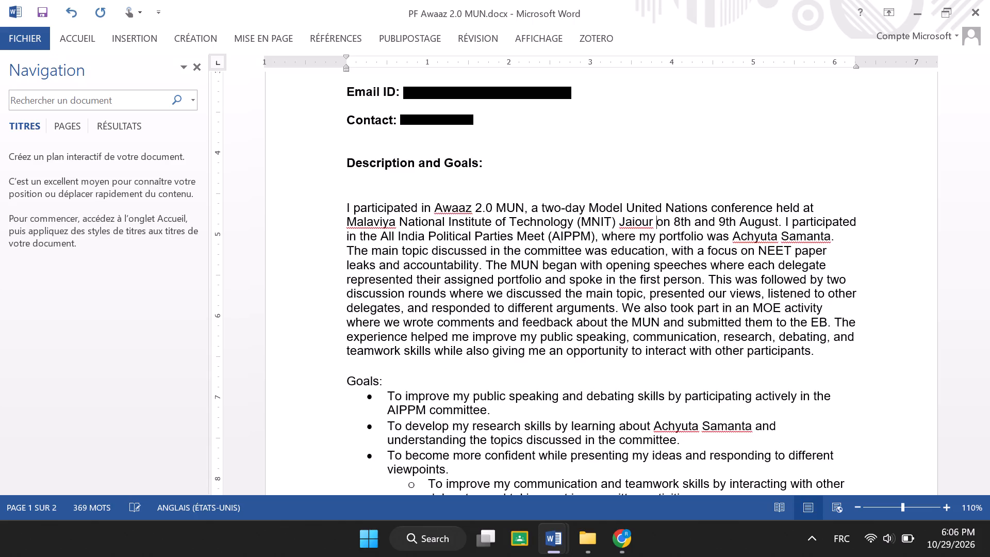
key(BackSpace)
key(BackSpace)
key(BackSpace)
text(pu)
text(r)
key(space)
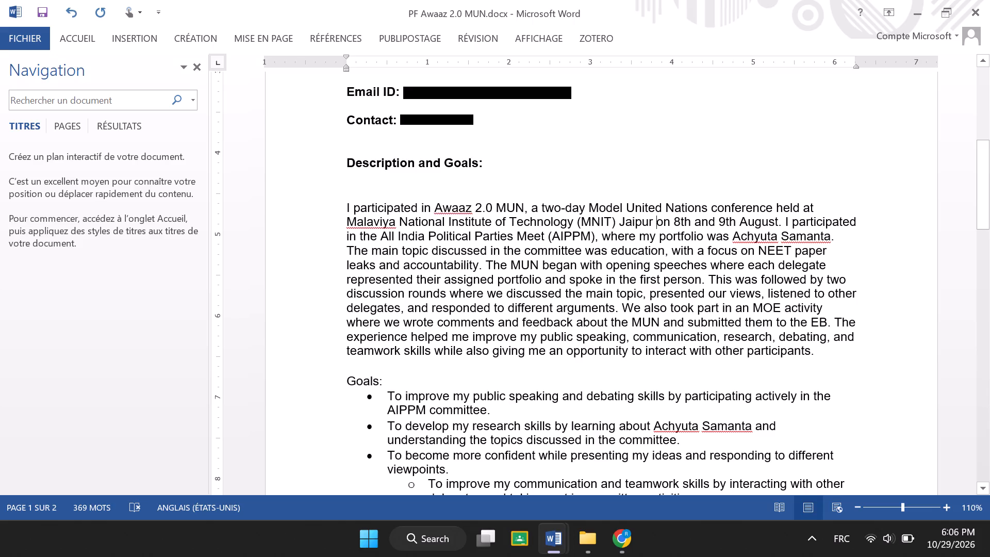
Check the spelling options for the flagged word "Achyuta" in the description paragraph.
click(756, 238)
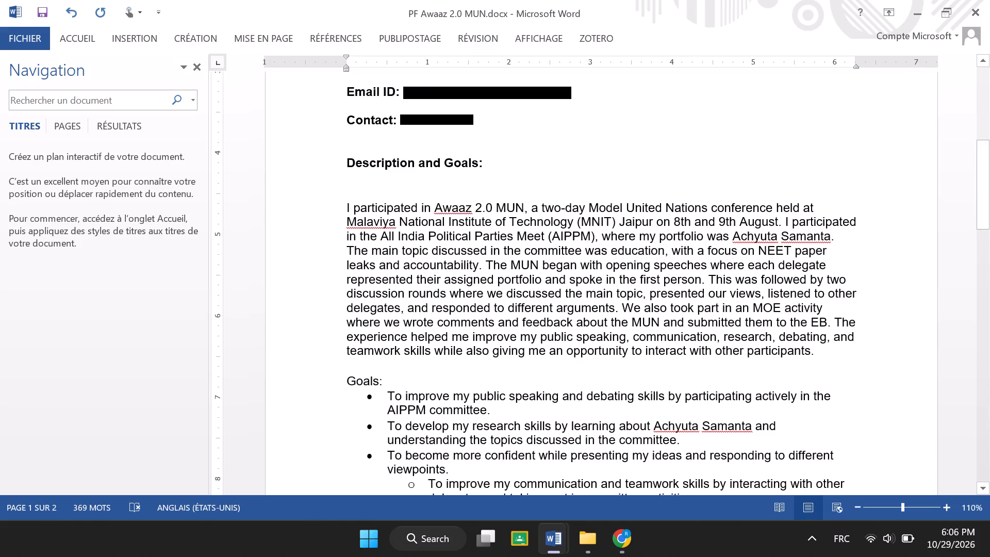
right_click(756, 238)
click(764, 235)
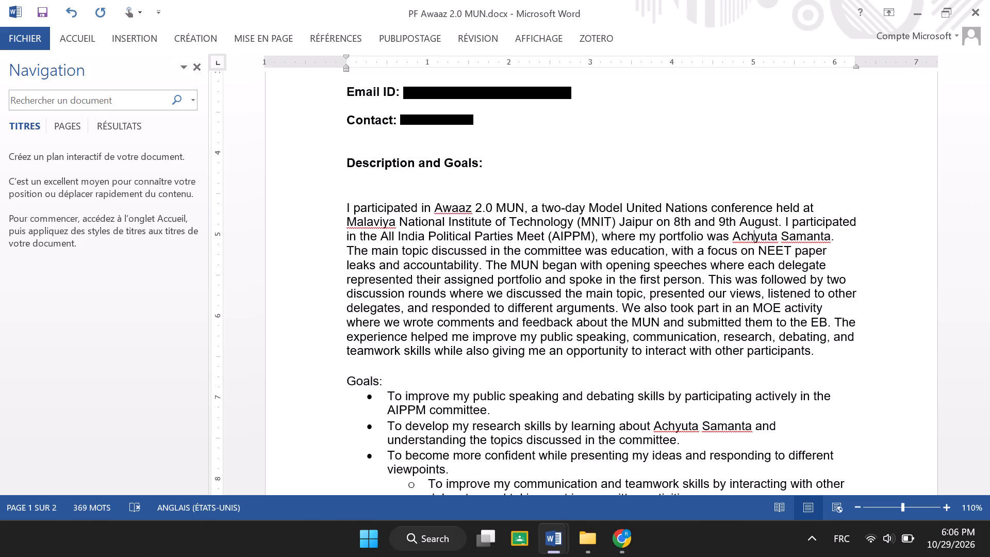
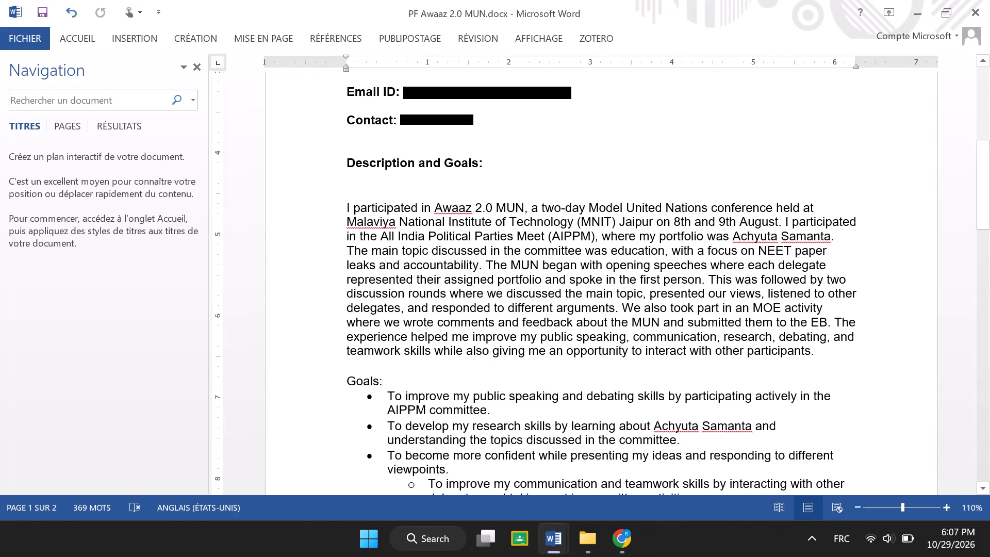
Select the whole description paragraph under "Description and Goals" to review it.
drag(980, 216, 980, 216)
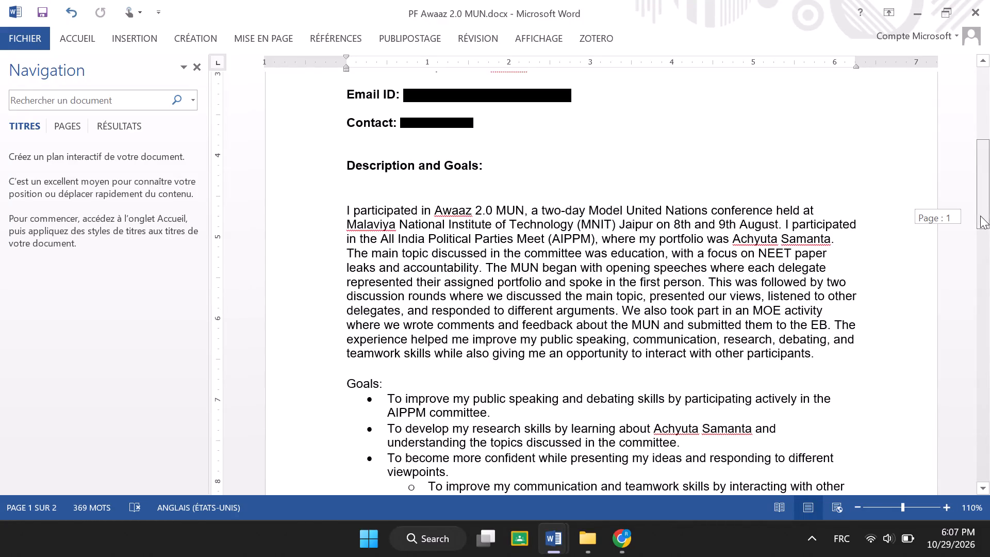
drag(980, 216, 980, 232)
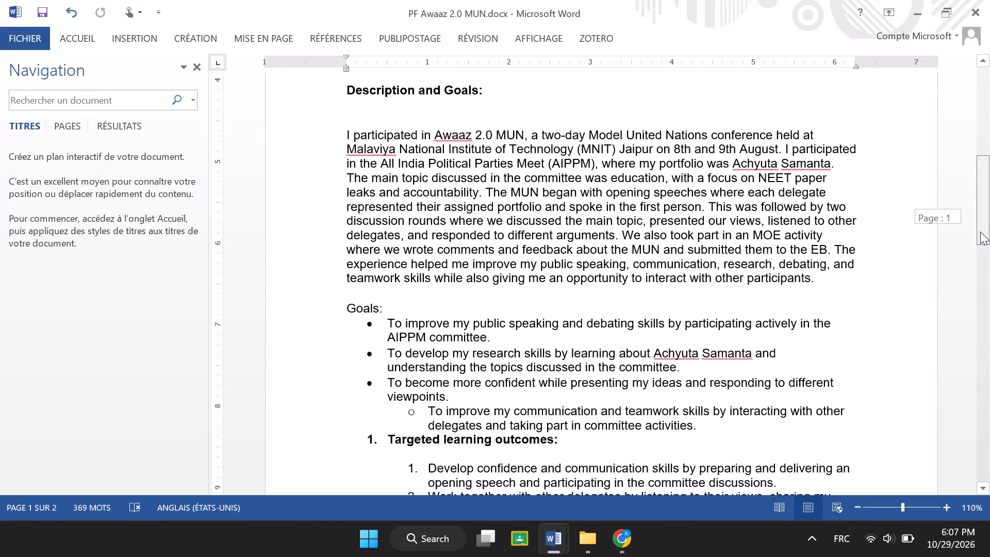
drag(980, 232, 979, 231)
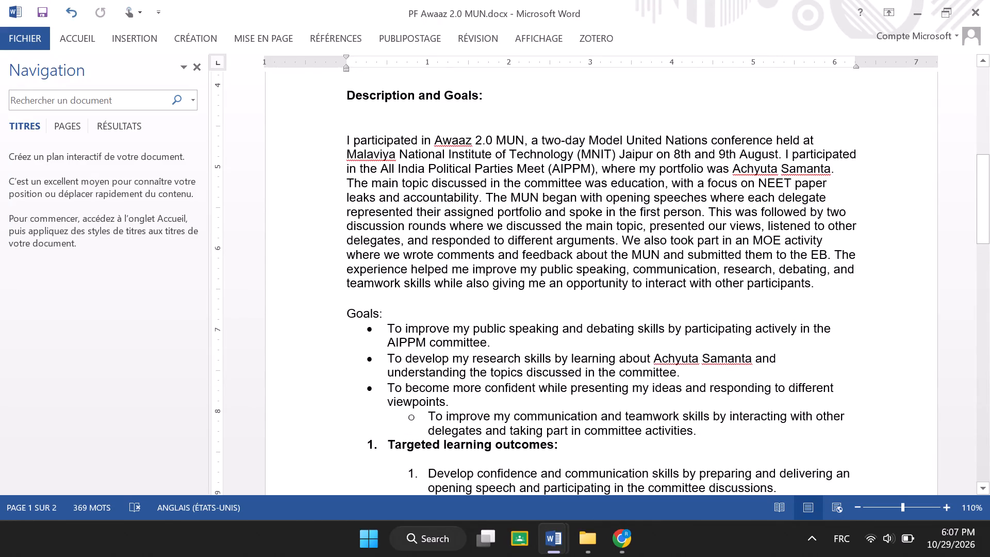
drag(344, 140, 817, 274)
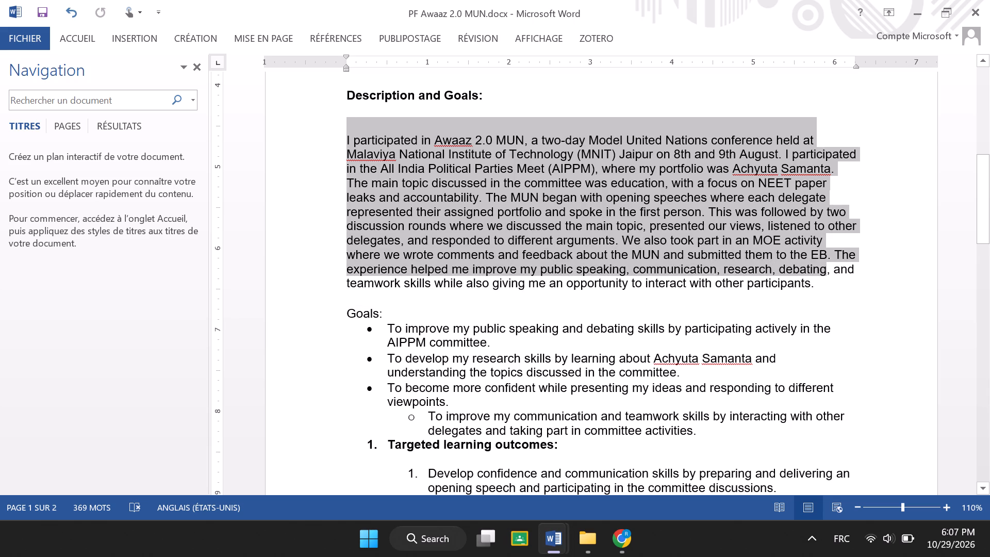
drag(817, 274, 856, 282)
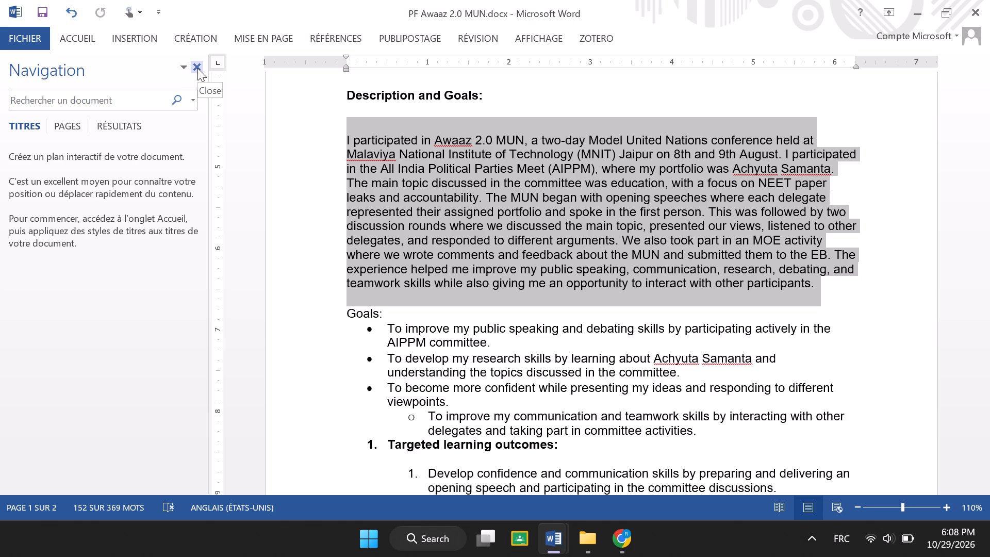
Close the Navigation pane.
click(197, 68)
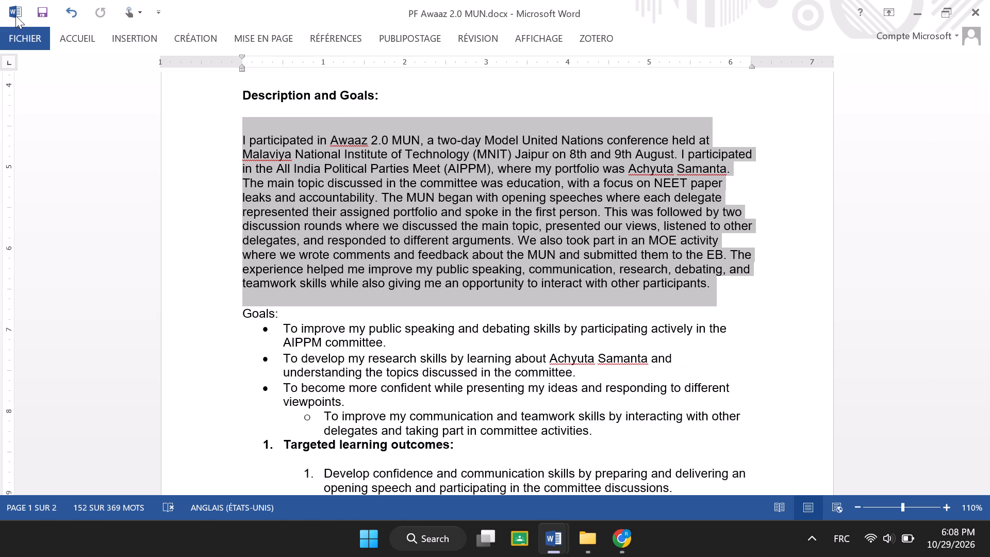
With the description paragraph selected, widen the text area by moving the right margin to about 6.4 inches on the ruler.
click(190, 161)
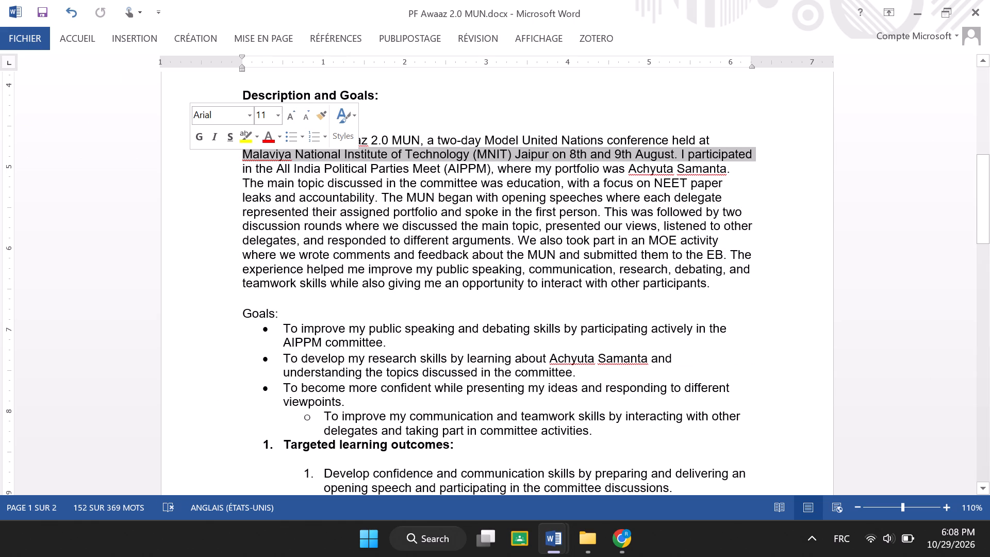
click(759, 236)
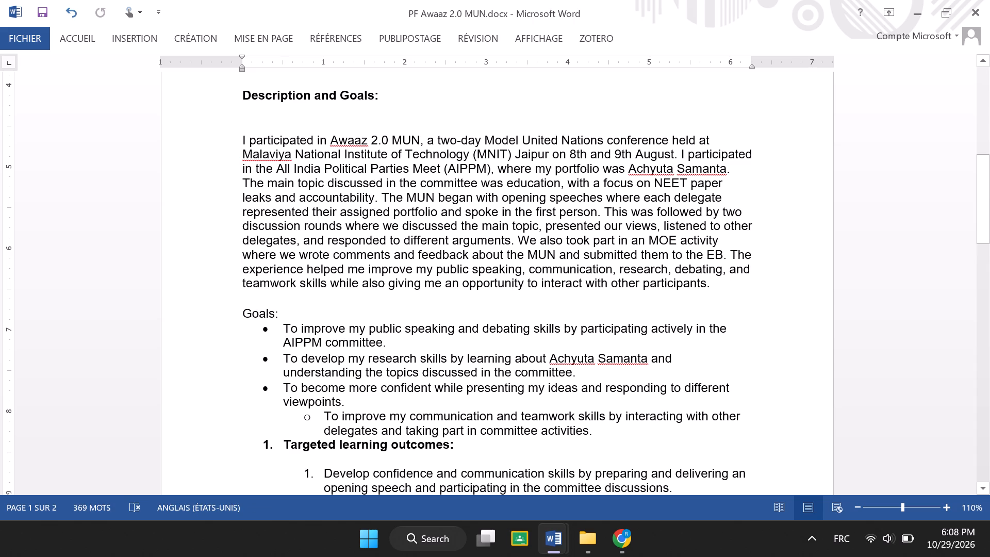
drag(240, 138, 762, 282)
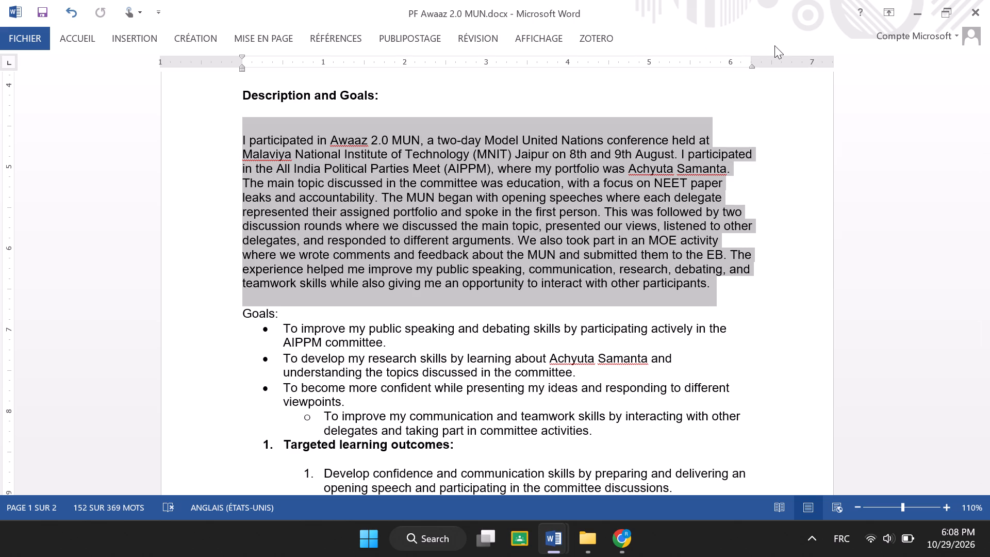
drag(755, 59, 758, 59)
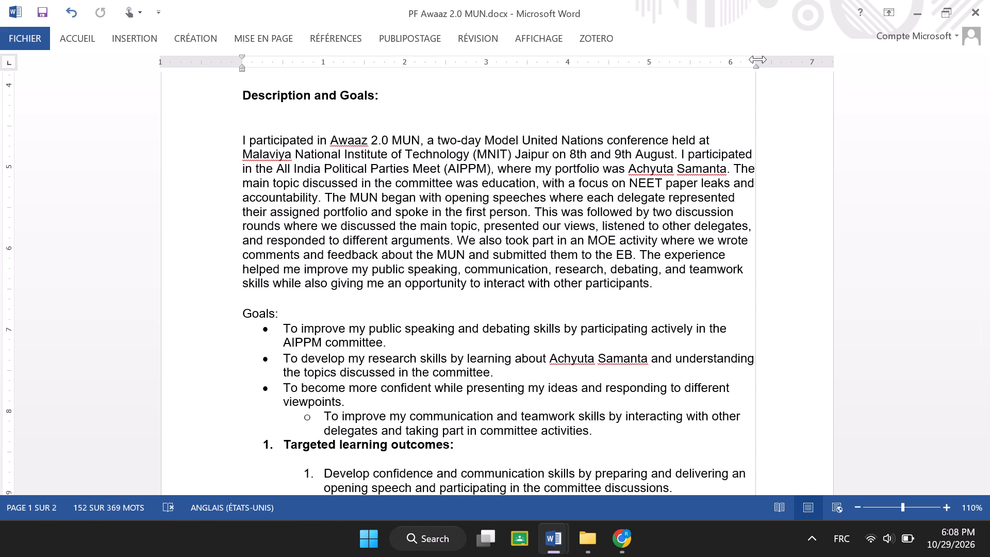
drag(758, 59, 762, 59)
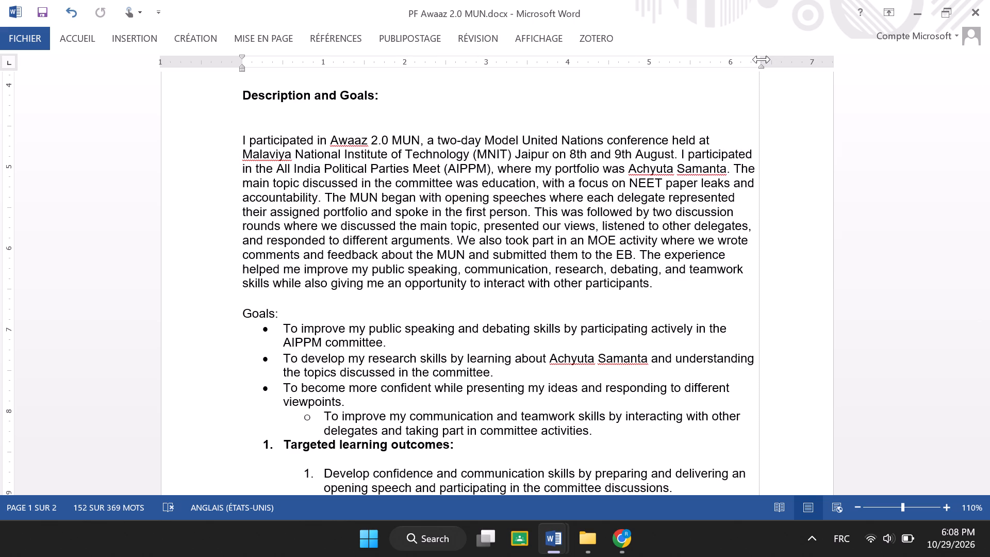
drag(762, 59, 761, 60)
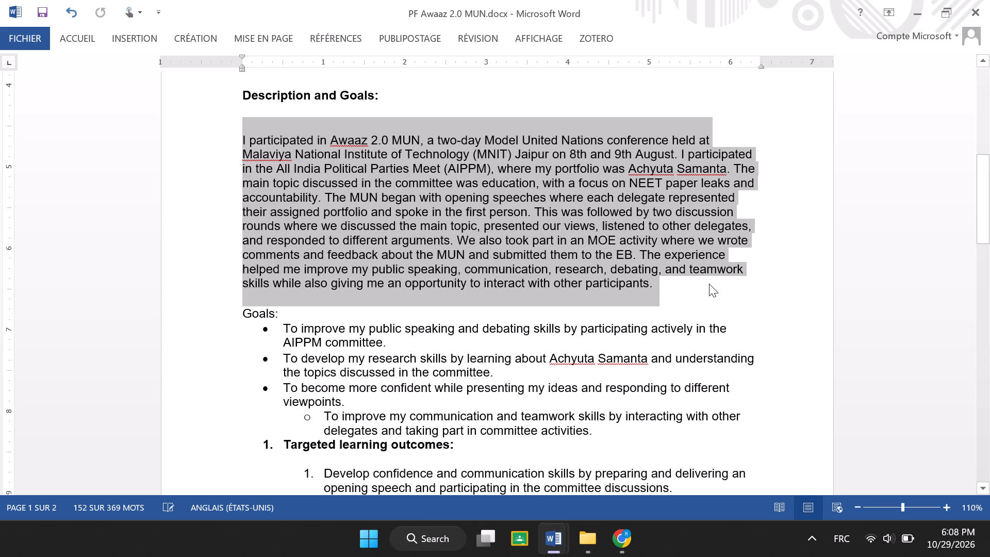
click(709, 284)
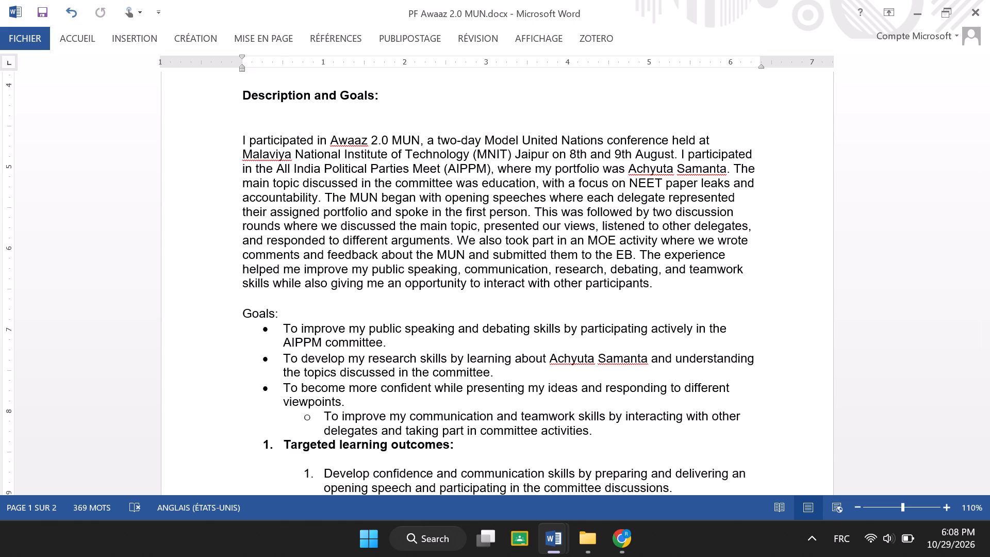
Save the proposal form document.
click(271, 155)
key(ctrl+s)
Review the proposal form from the experience name, dates and supervisor details down to the description and goals.
drag(981, 228, 971, 182)
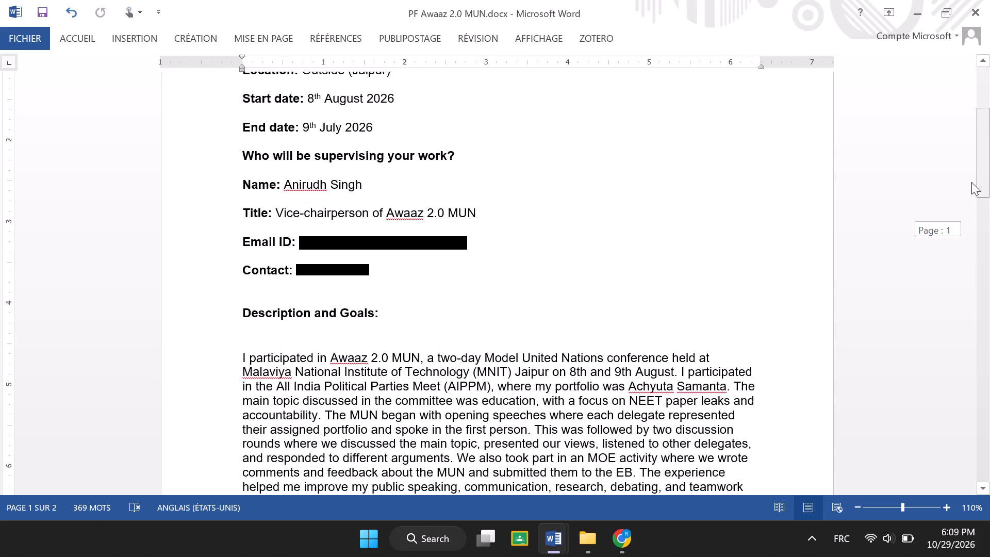
drag(971, 182, 970, 159)
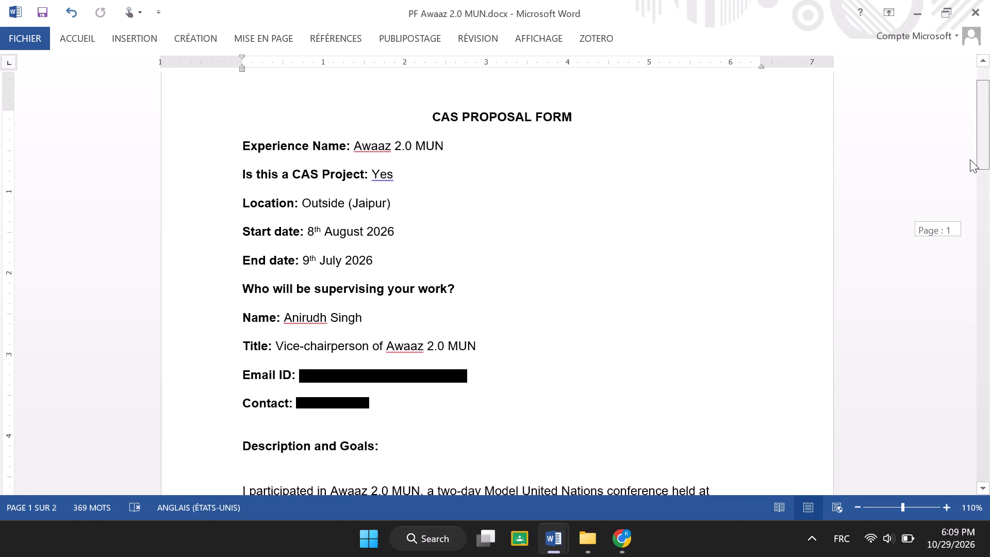
drag(970, 159, 970, 161)
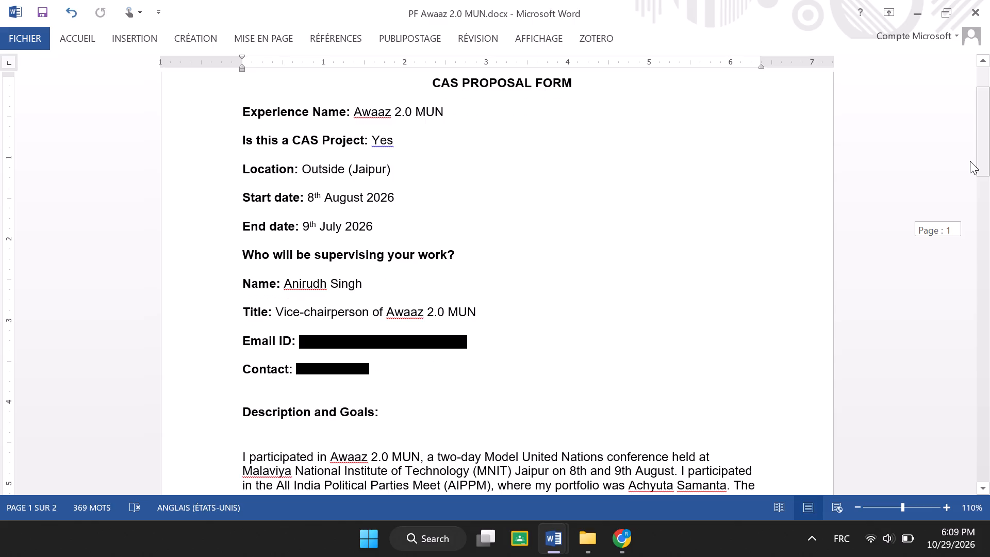
drag(970, 161, 970, 184)
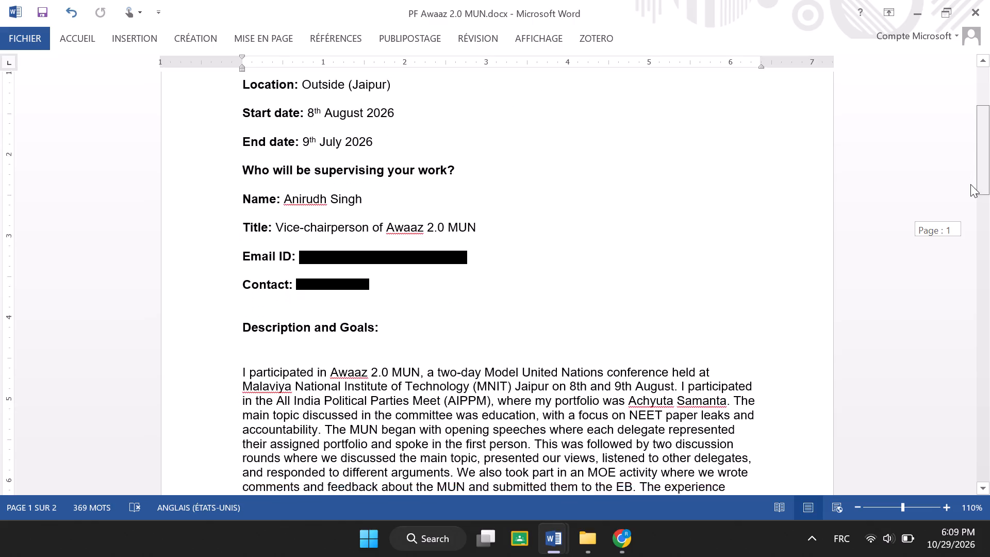
drag(970, 184, 969, 198)
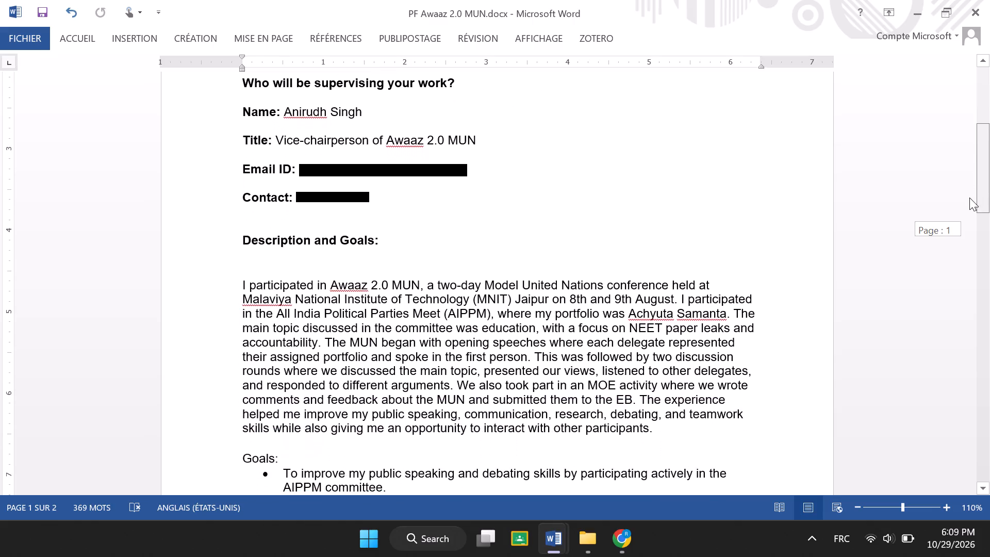
drag(969, 198, 969, 210)
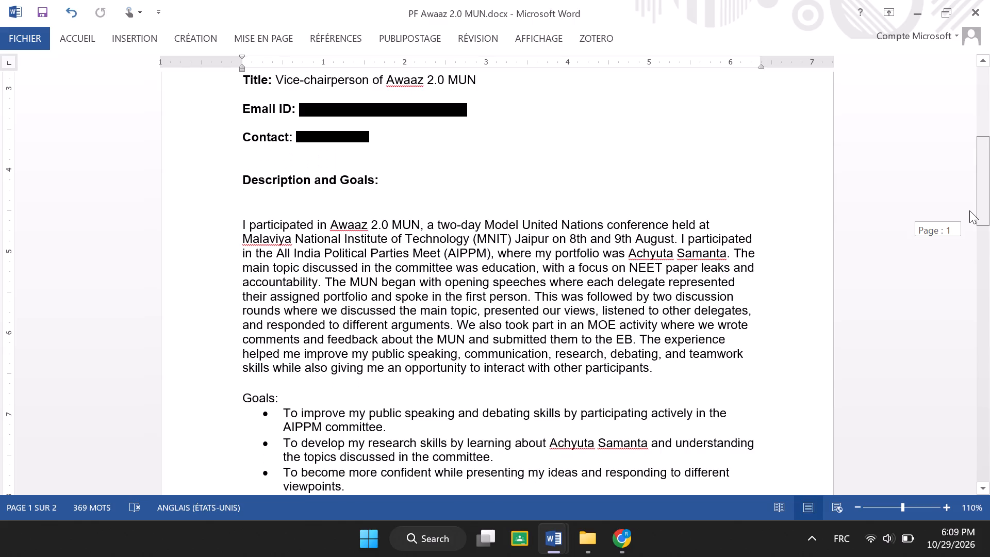
drag(969, 210, 968, 218)
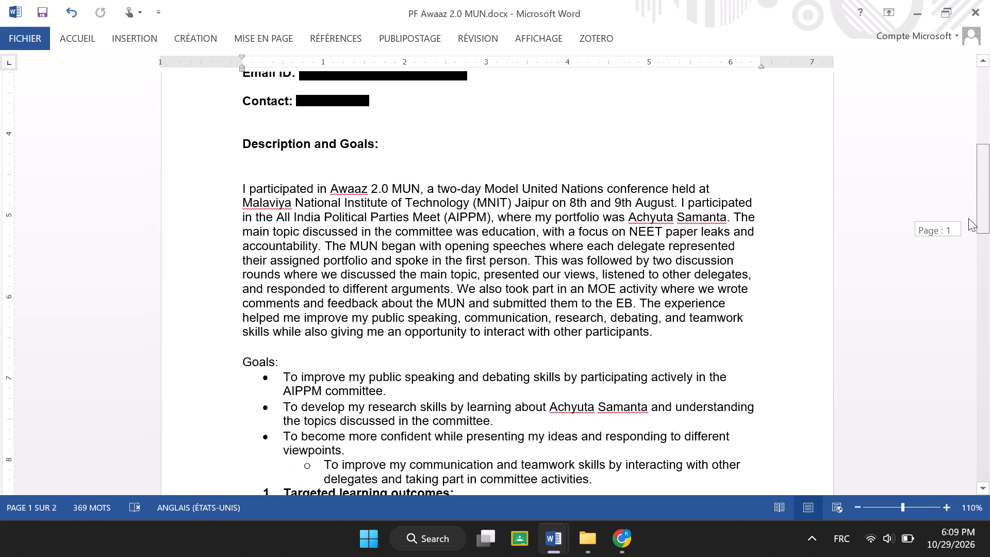
drag(968, 218, 968, 219)
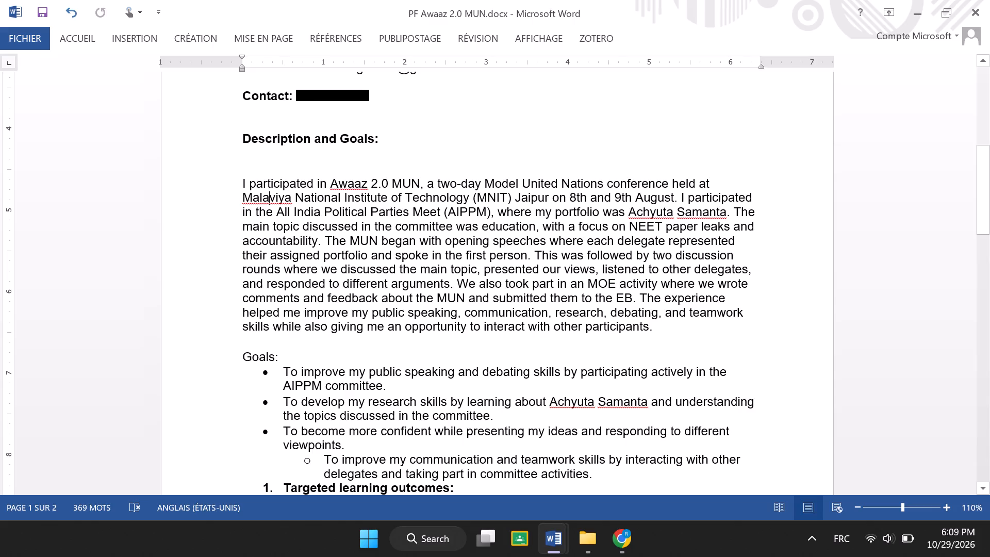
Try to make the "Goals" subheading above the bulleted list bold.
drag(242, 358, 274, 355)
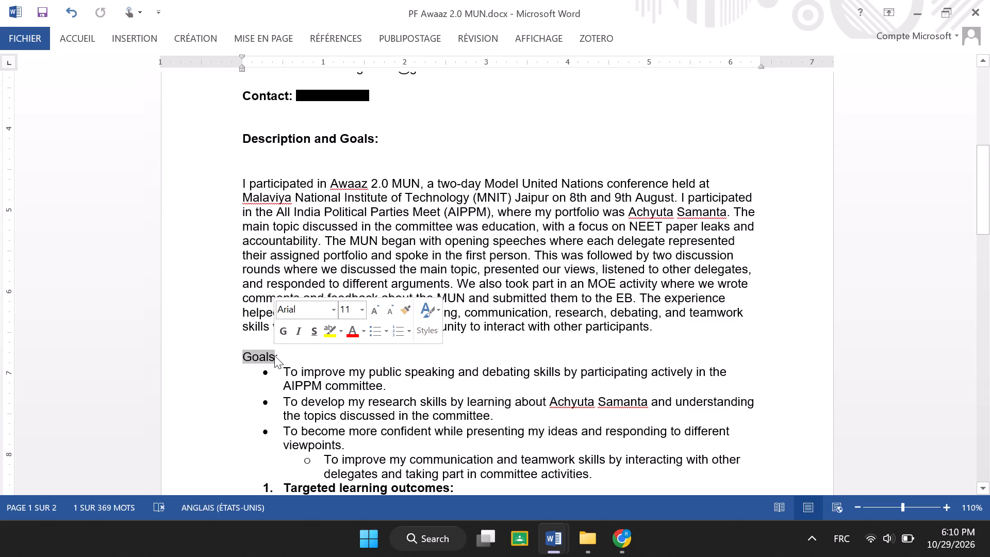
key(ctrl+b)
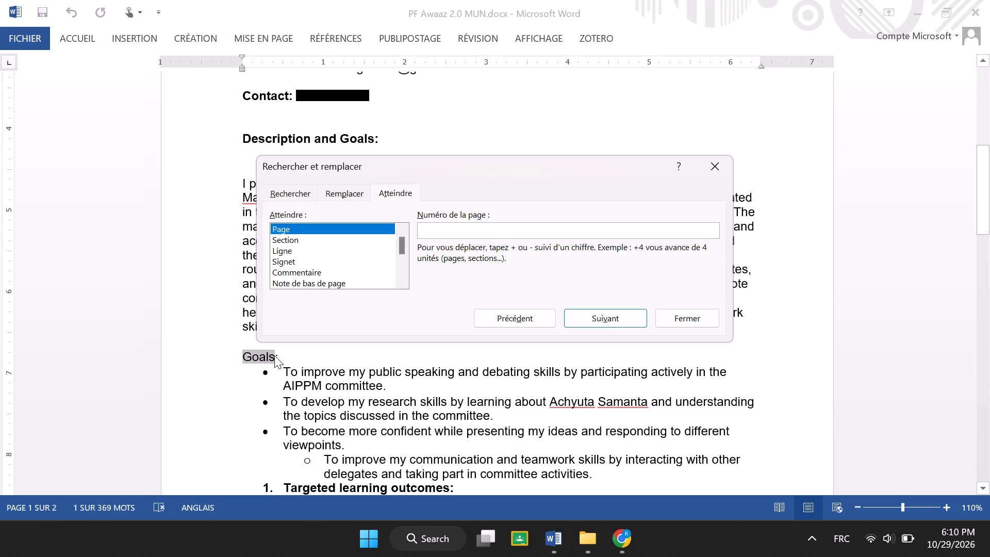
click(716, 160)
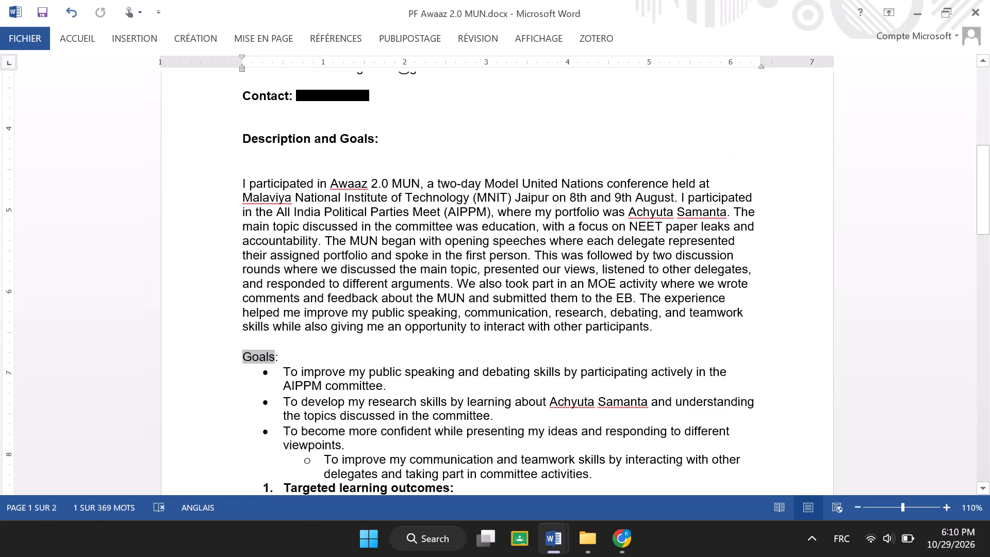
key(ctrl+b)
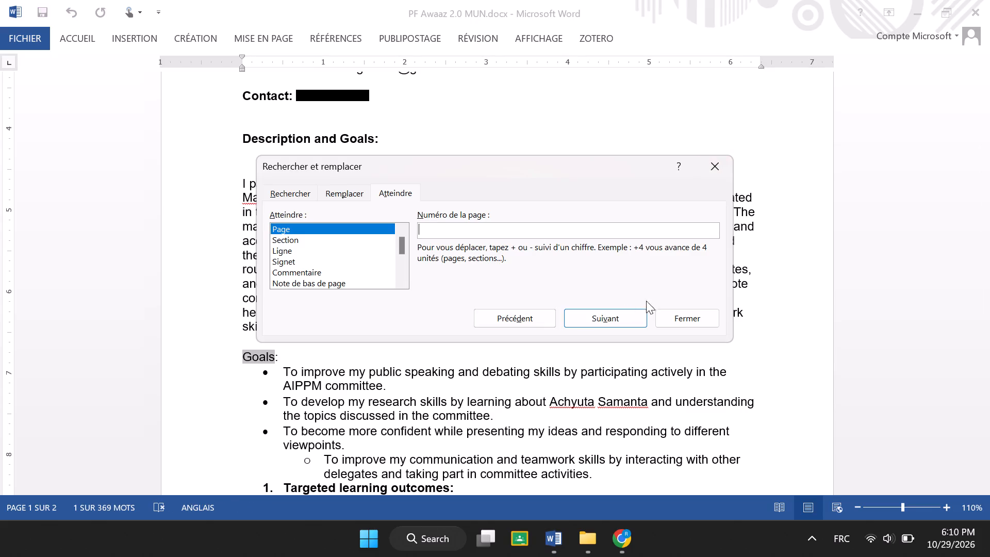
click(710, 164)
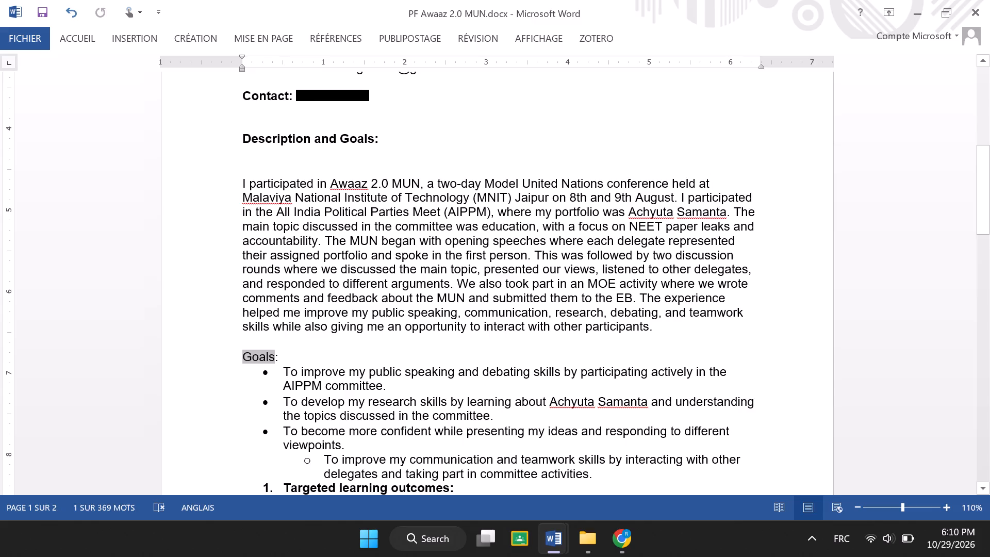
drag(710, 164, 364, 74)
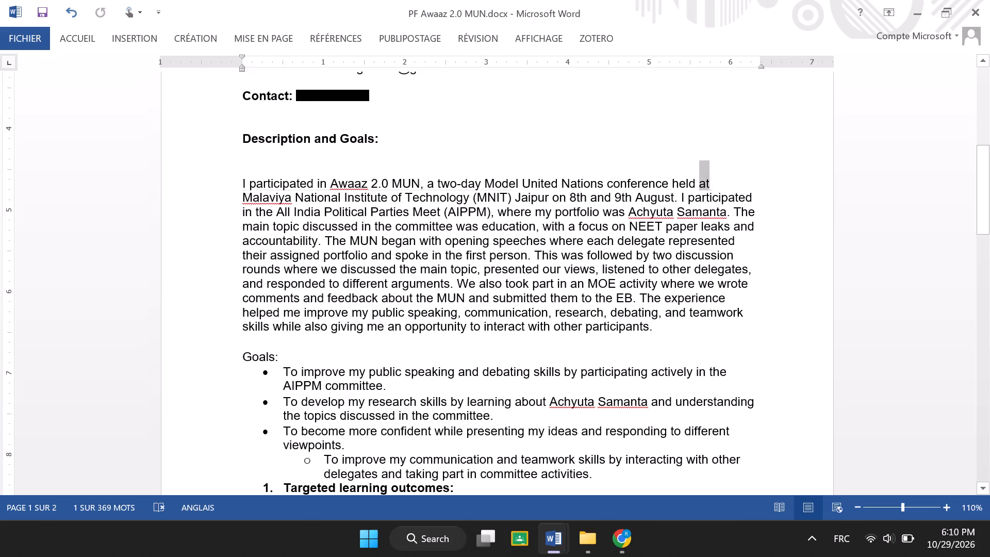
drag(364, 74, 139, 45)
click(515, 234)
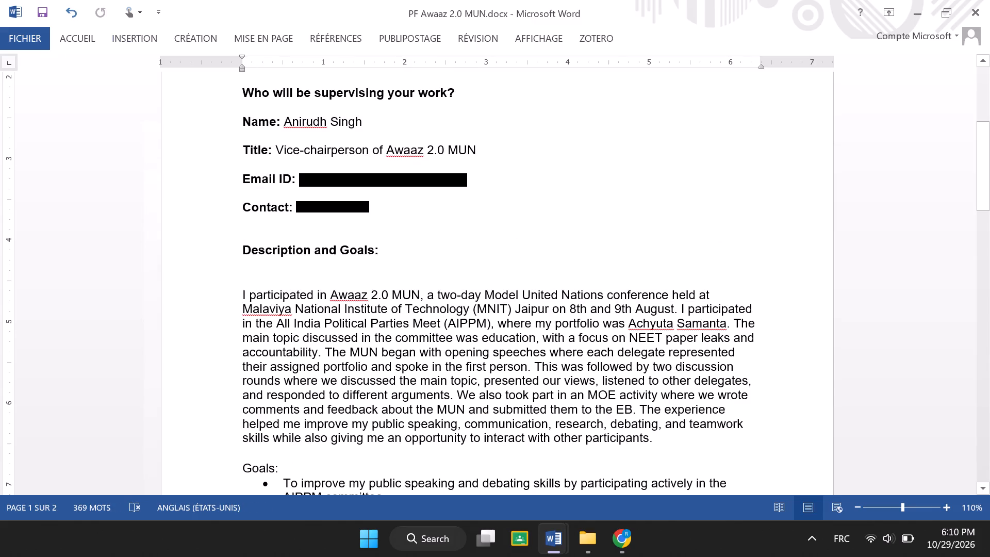
Make the "Goals:" subheading above the bulleted list bold.
drag(980, 198, 982, 230)
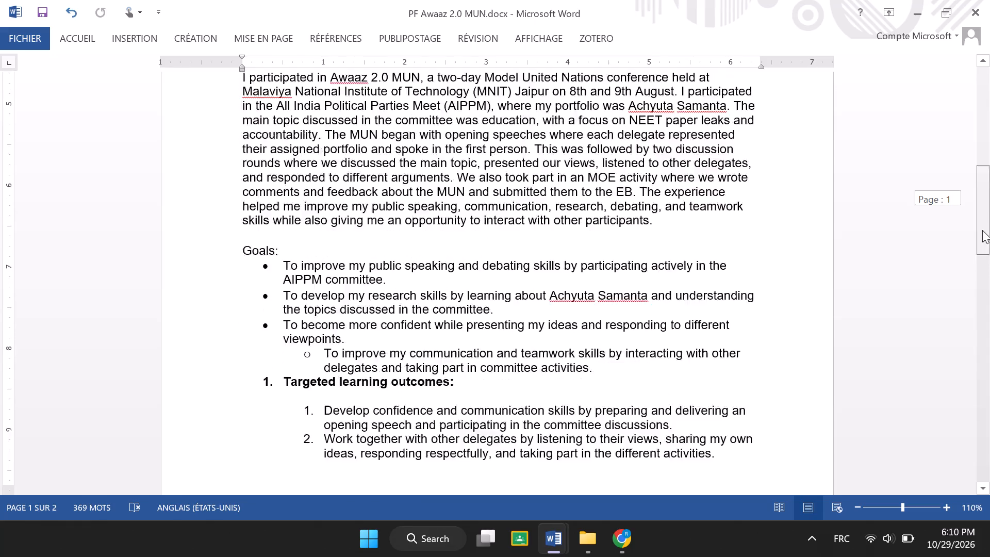
drag(982, 230, 982, 220)
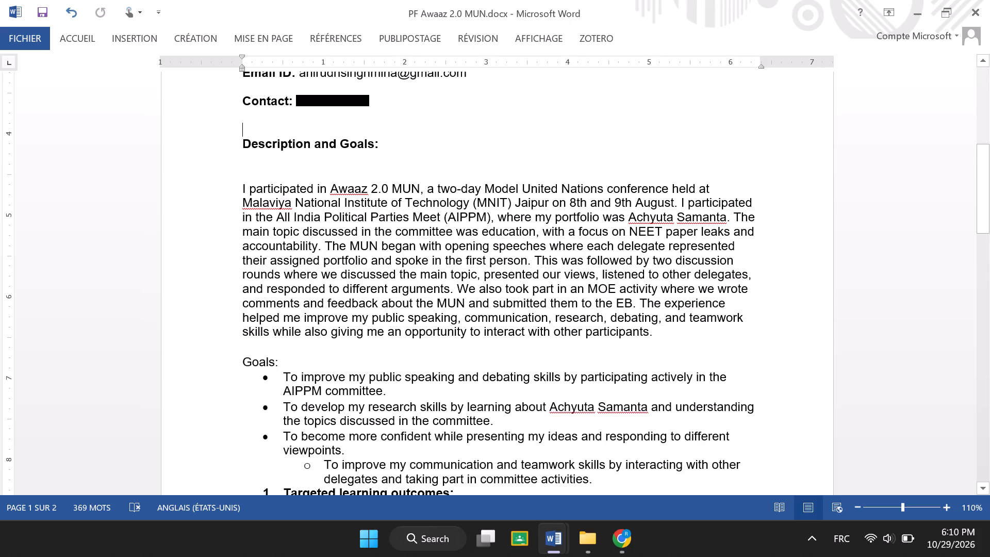
drag(245, 360, 245, 359)
drag(245, 359, 277, 361)
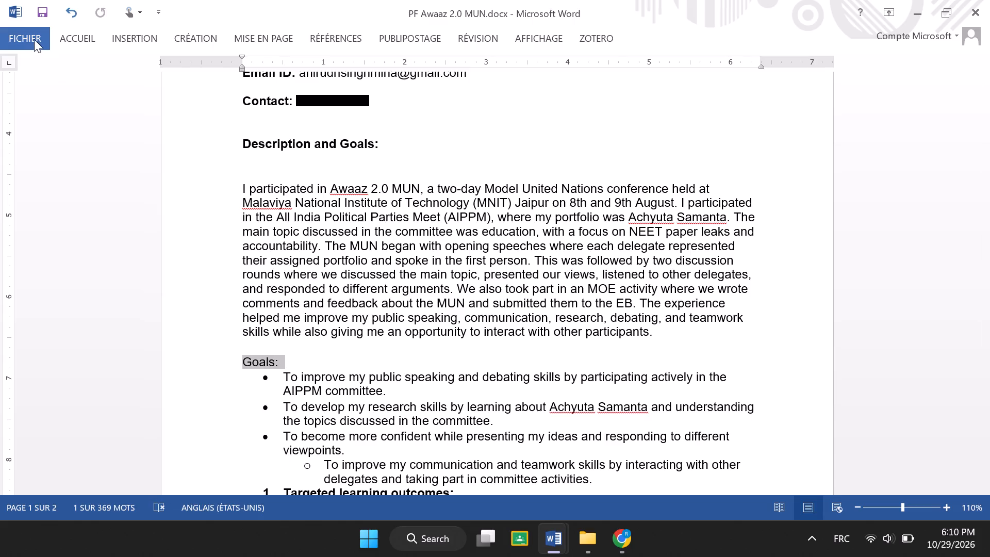
click(72, 37)
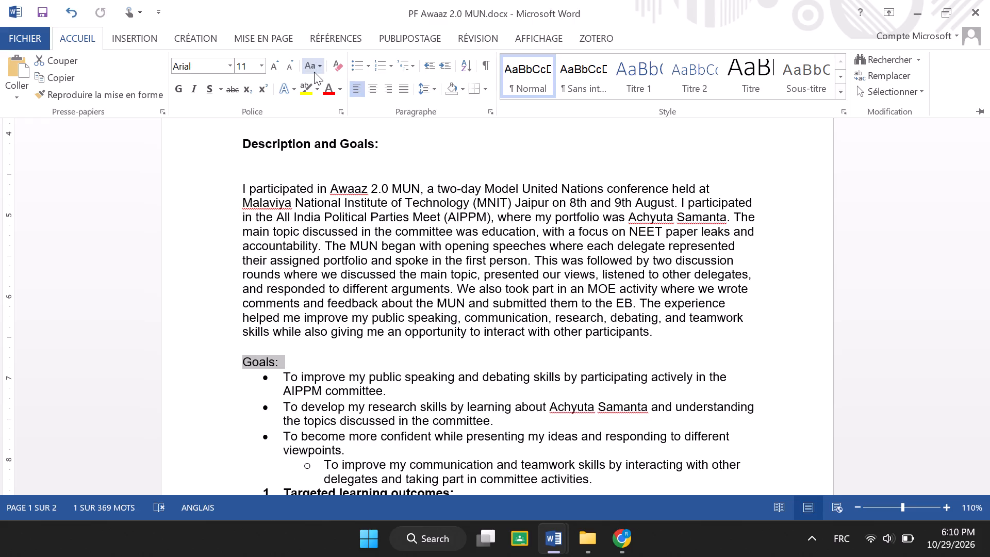
click(178, 92)
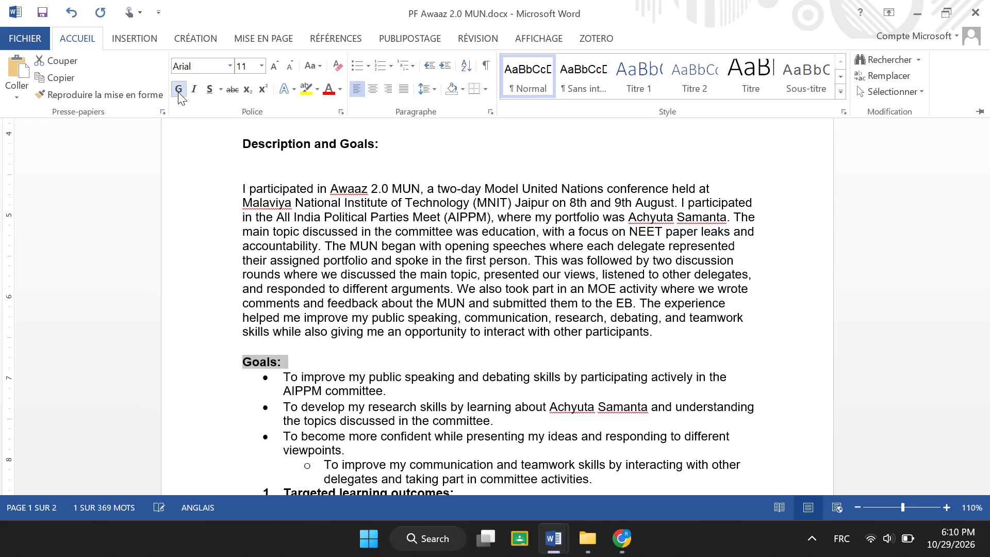
click(349, 347)
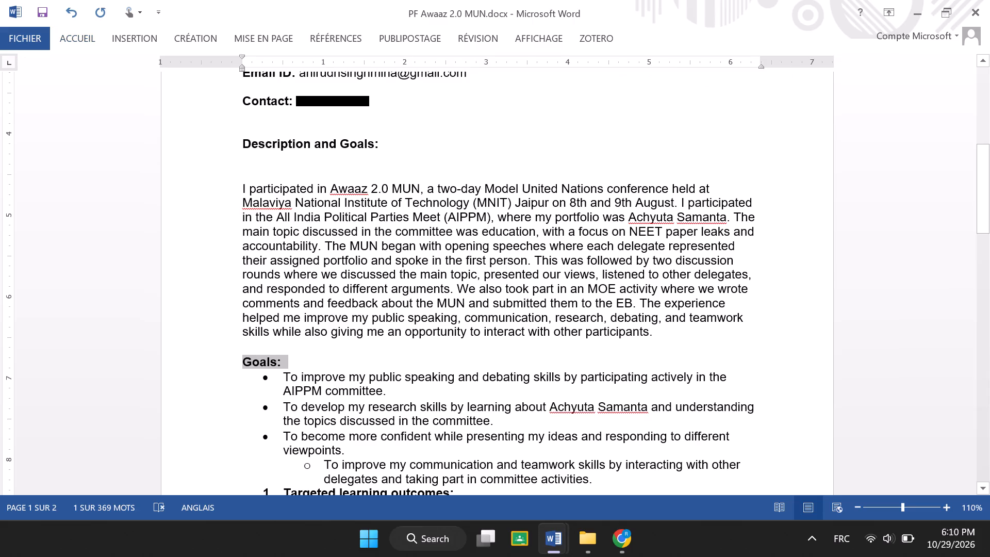
Review the proposal form from the goals and targeted learning outcomes back up to the experience details, dates and supervisor section.
drag(981, 206, 989, 276)
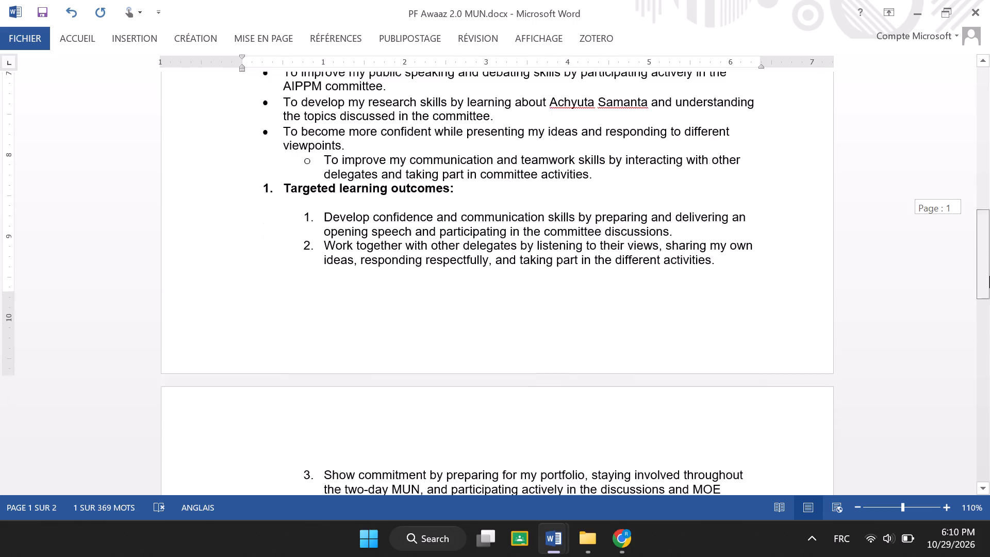
drag(989, 276, 983, 313)
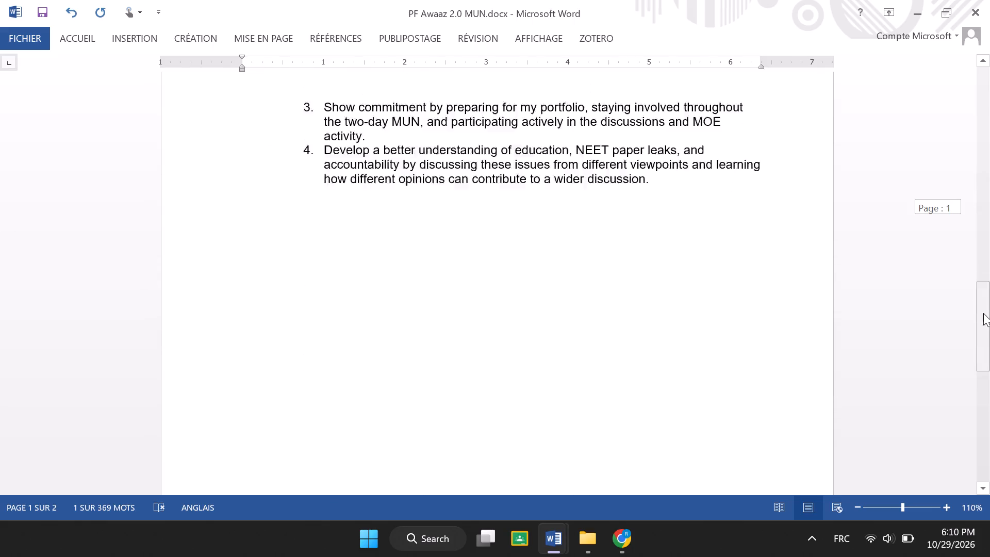
drag(983, 313, 981, 314)
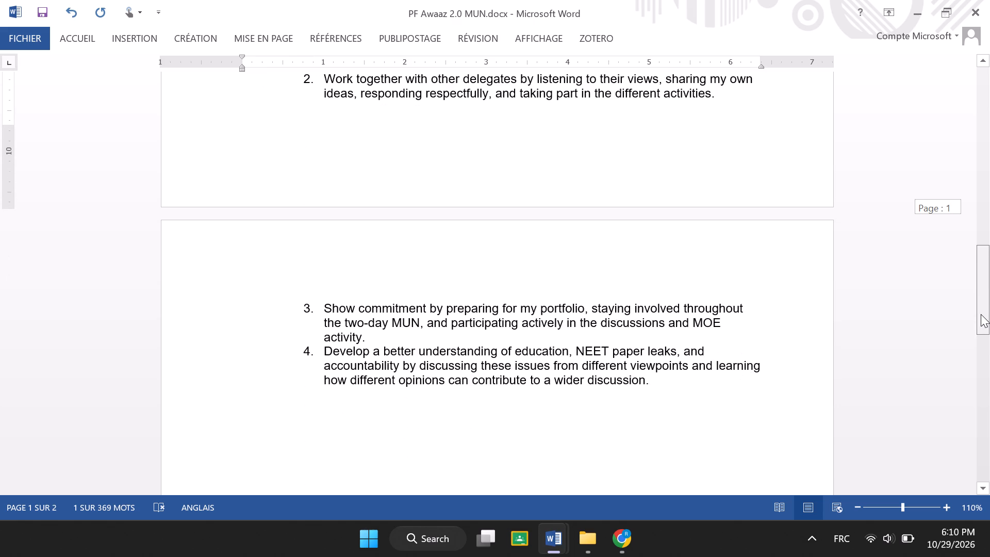
drag(981, 314, 956, 129)
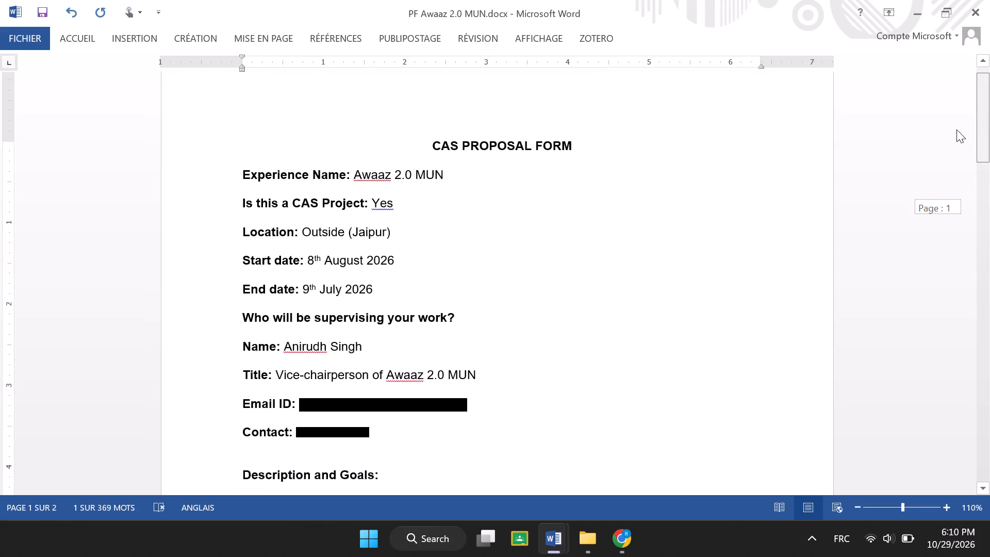
drag(956, 129, 956, 128)
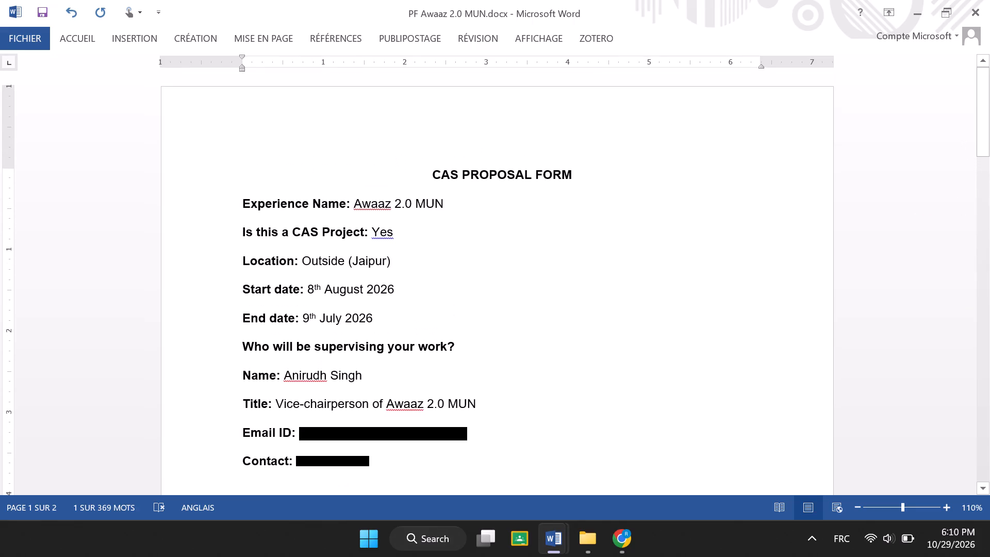
click(477, 314)
drag(982, 113, 982, 135)
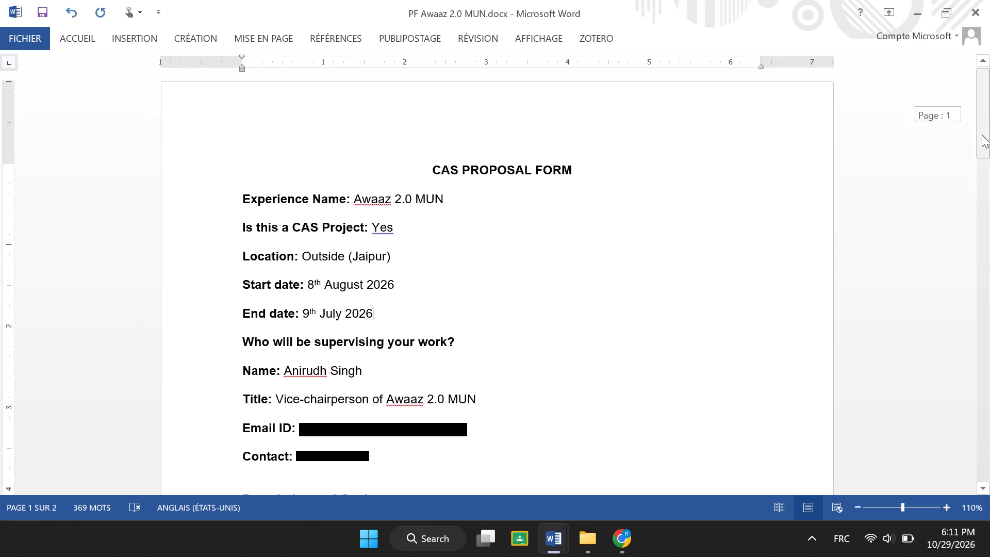
drag(982, 135, 984, 161)
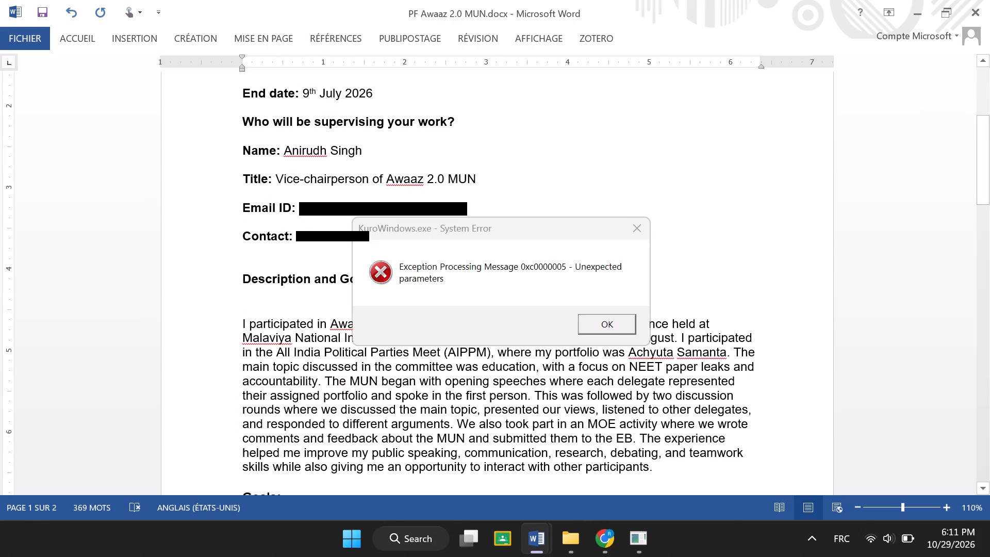
Save the proposal form document, dismissing the system error dialogs.
click(635, 227)
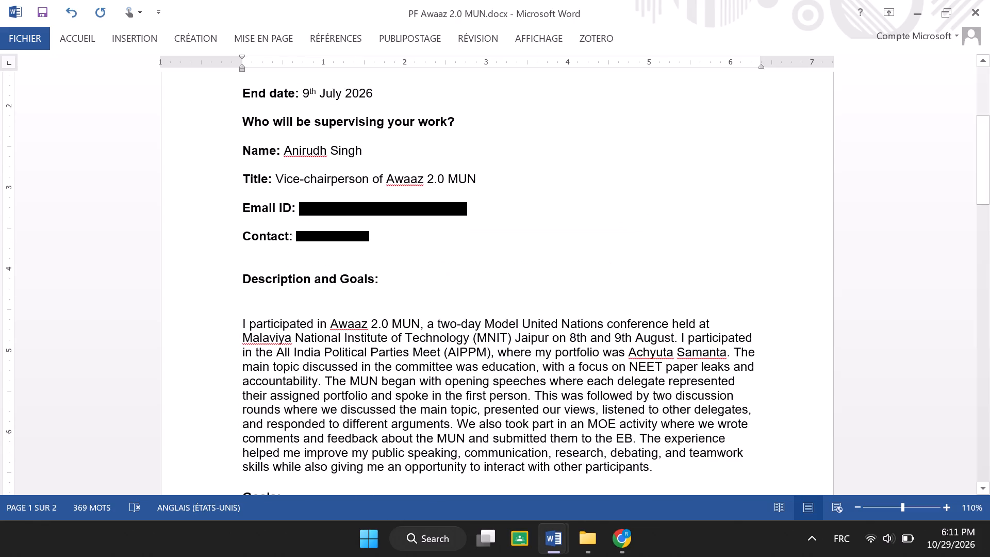
key(ctrl+s)
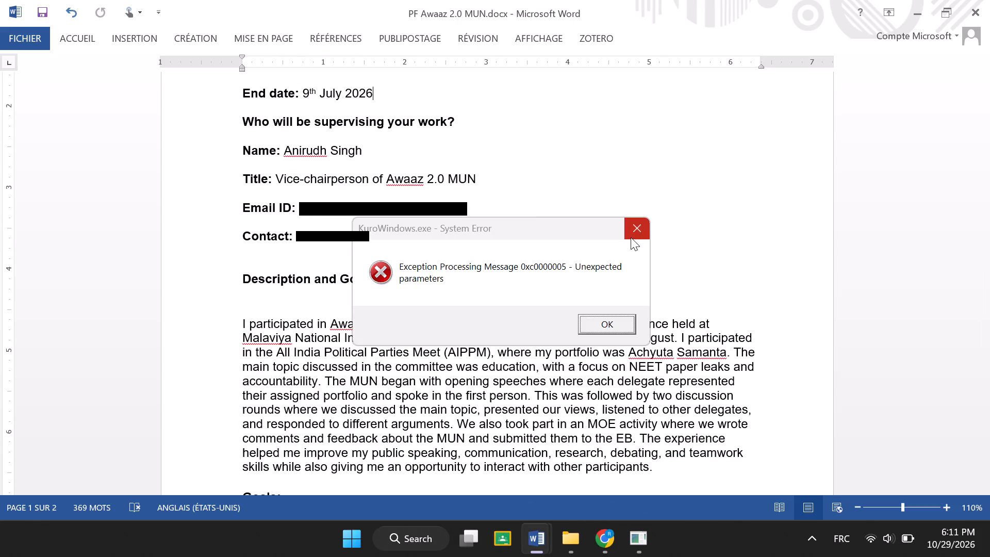
click(639, 227)
key(ctrl+s)
click(612, 320)
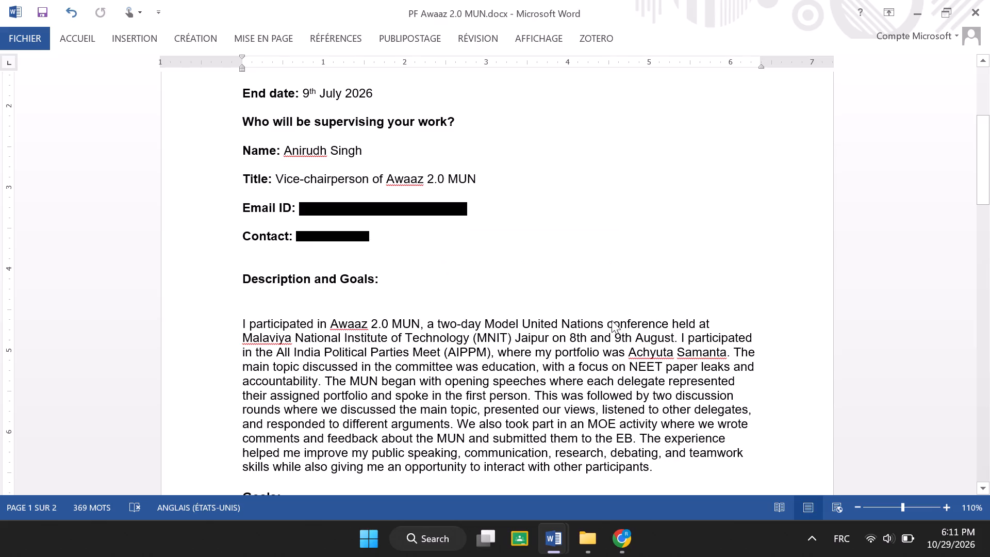
click(547, 382)
Set the line spacing of the description paragraph under "Description and Goals:" to 1.5.
drag(240, 321, 699, 458)
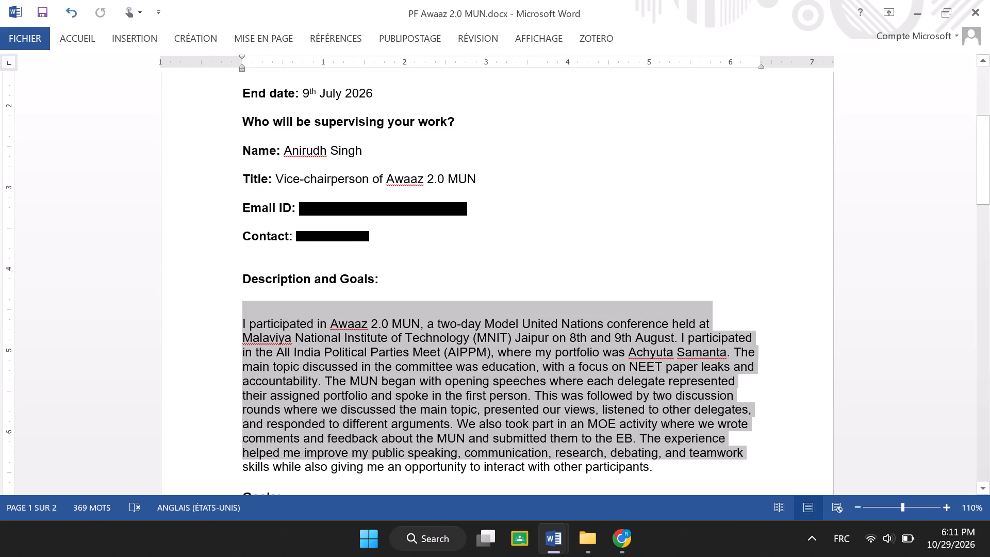
drag(699, 458, 699, 466)
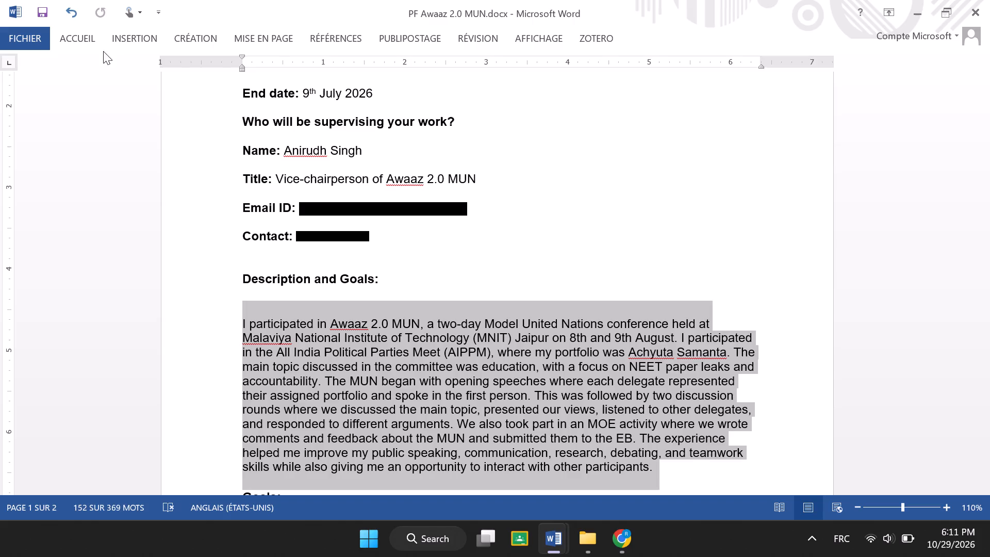
click(78, 39)
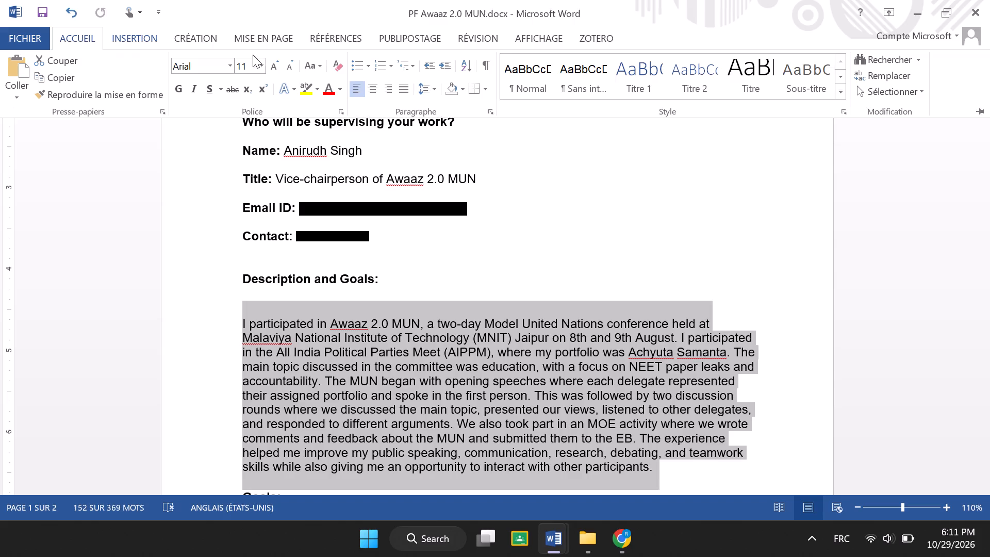
click(435, 91)
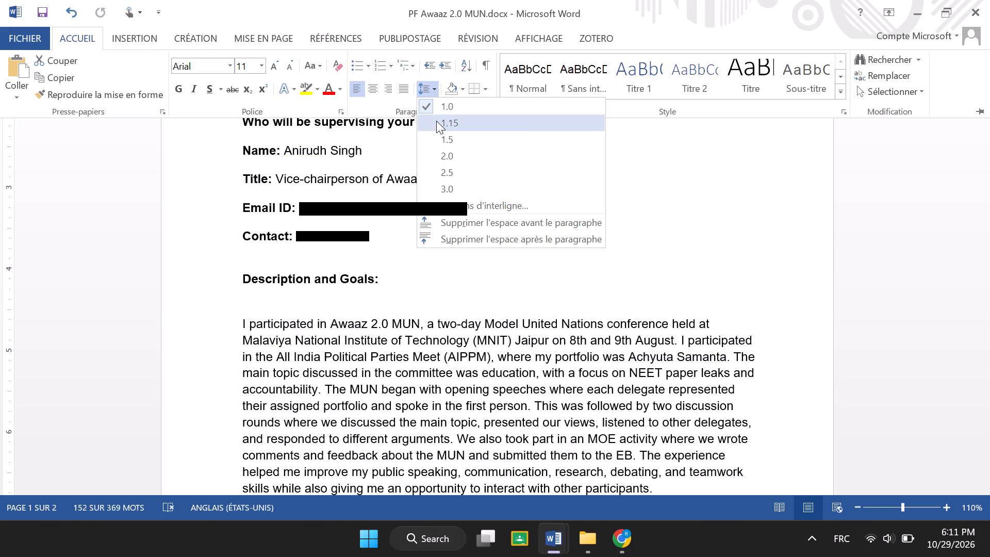
click(437, 141)
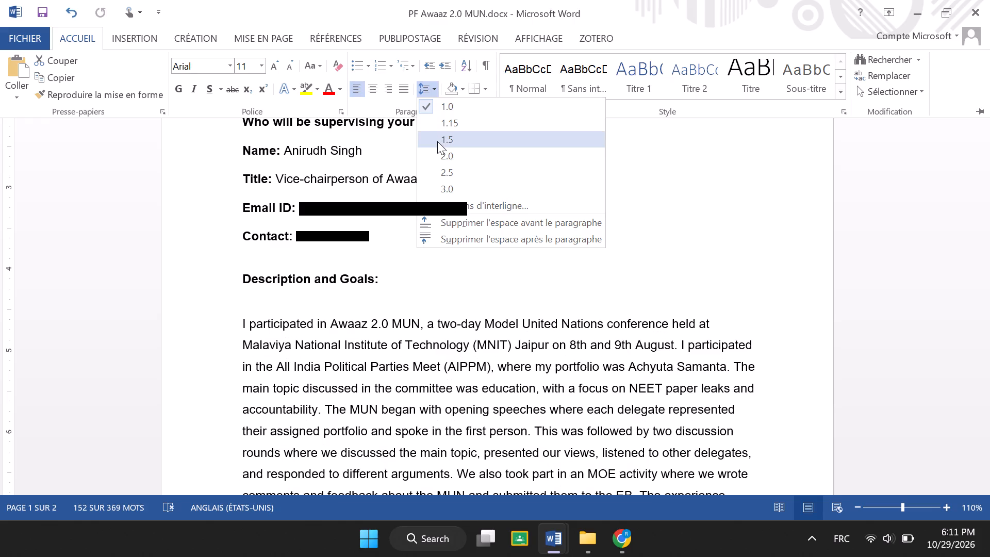
click(967, 210)
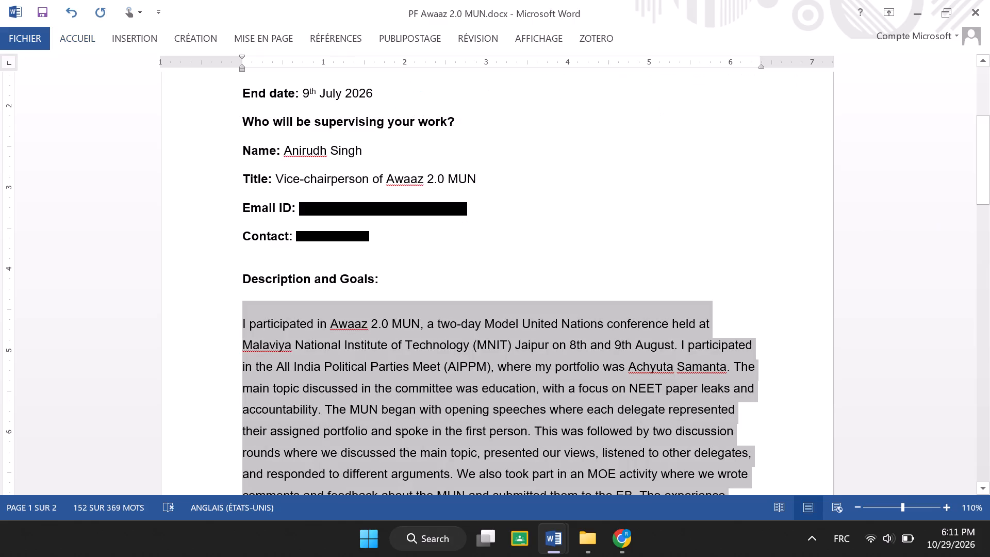
Justify the description paragraph.
drag(983, 166, 976, 153)
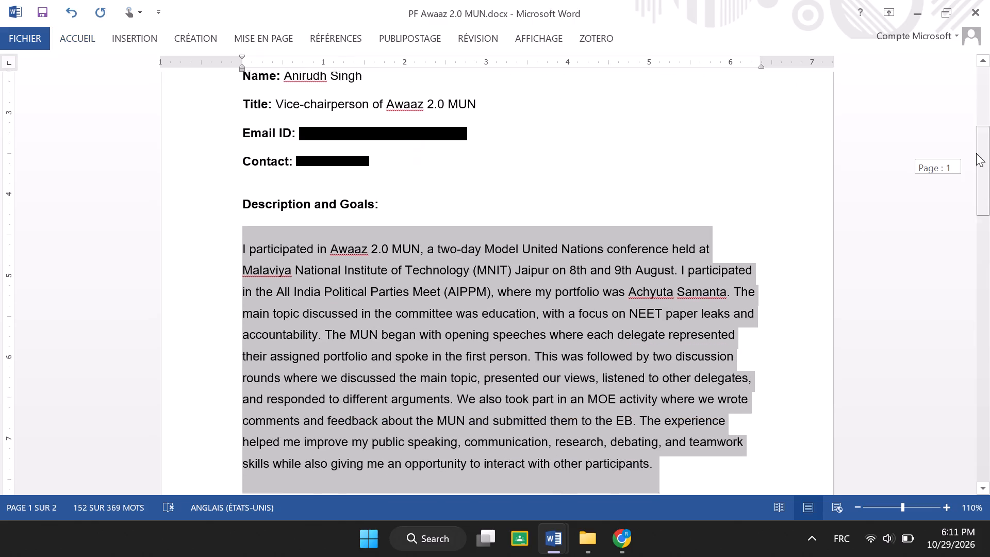
drag(976, 153, 972, 131)
click(79, 39)
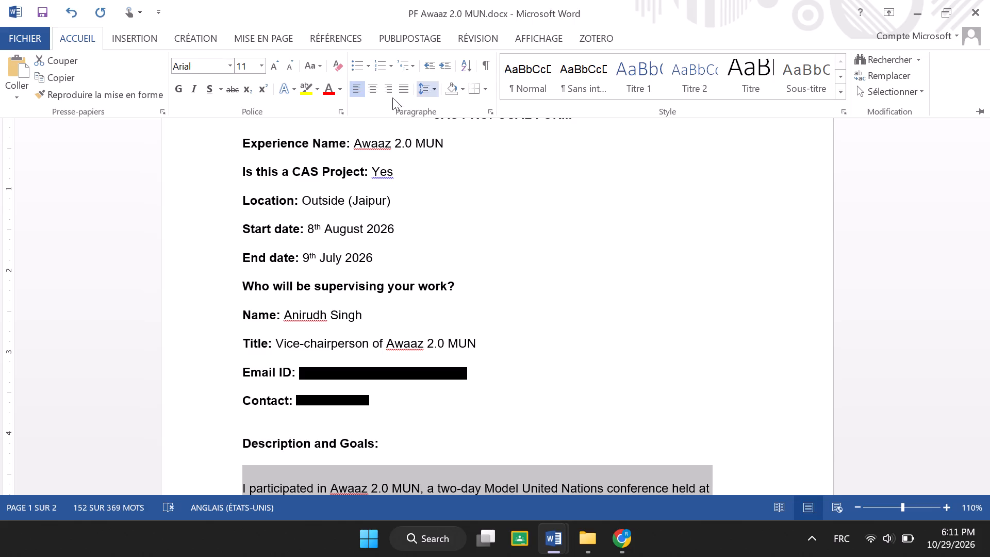
click(405, 91)
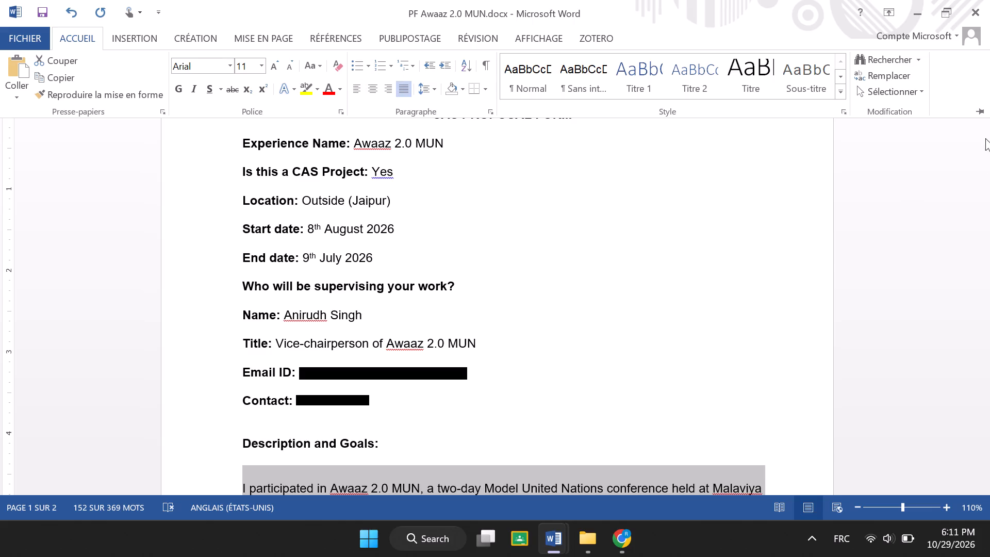
click(969, 220)
Move the first three goals under "Goals:" to the same sub-bullet level as the communication and teamwork goal, keeping each as a separate item.
drag(983, 152, 988, 225)
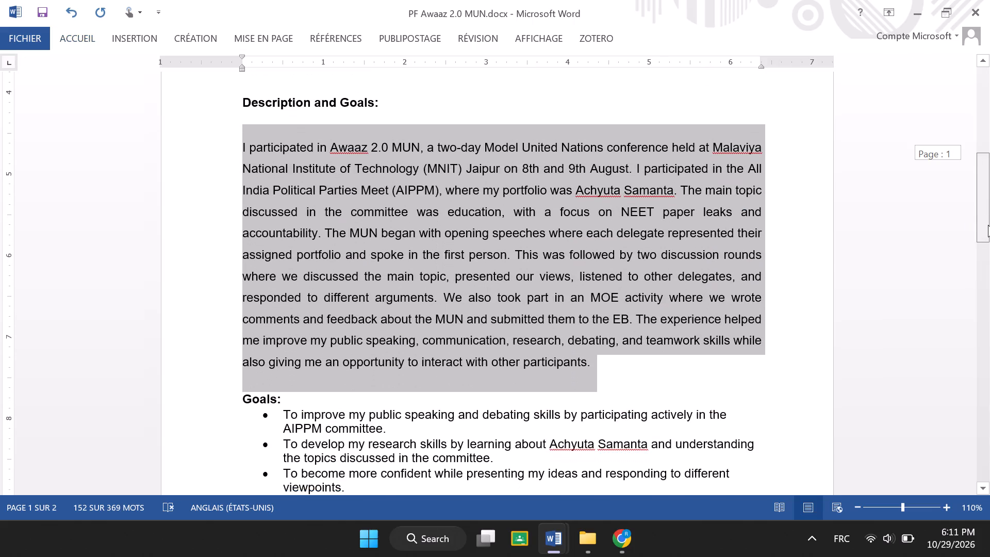
drag(988, 225, 989, 250)
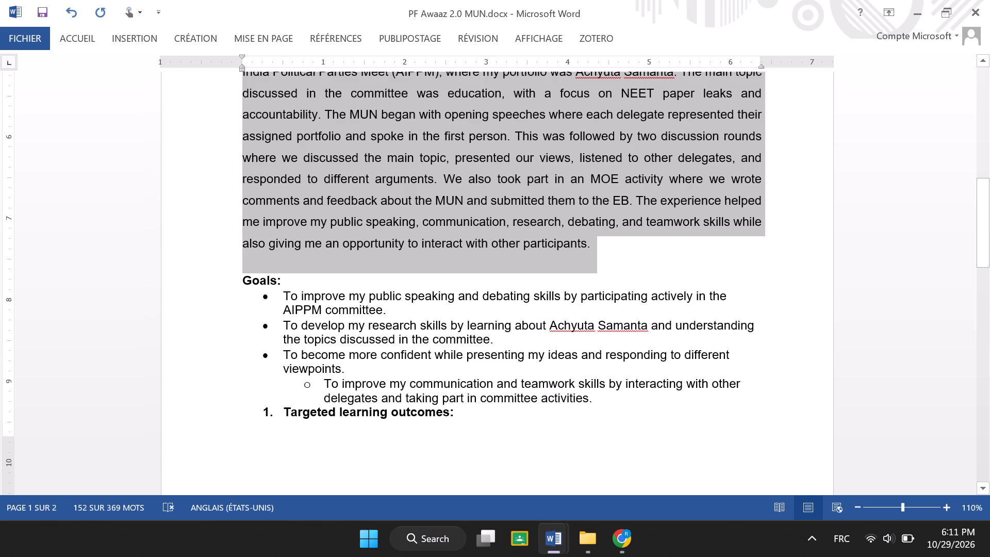
drag(280, 295, 568, 351)
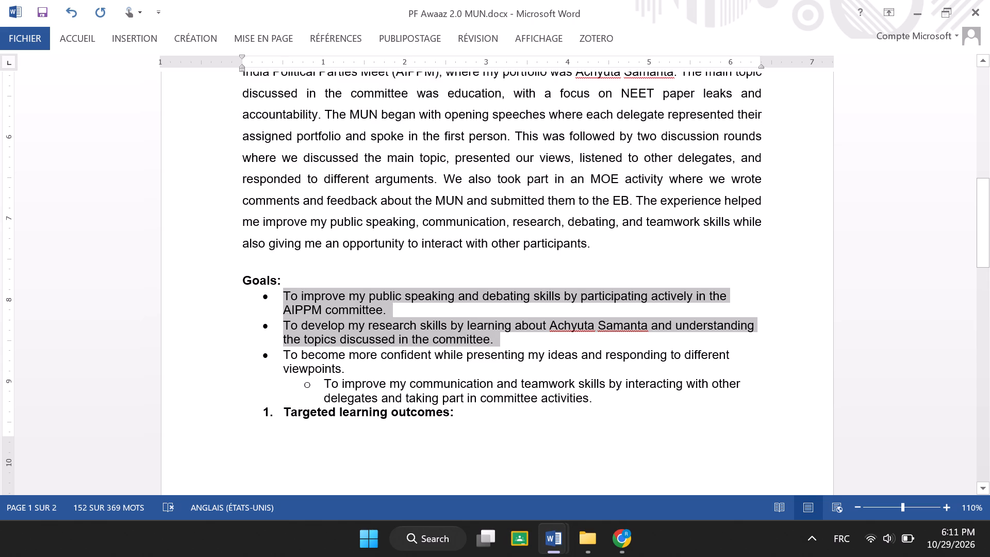
drag(568, 351, 601, 389)
click(349, 369)
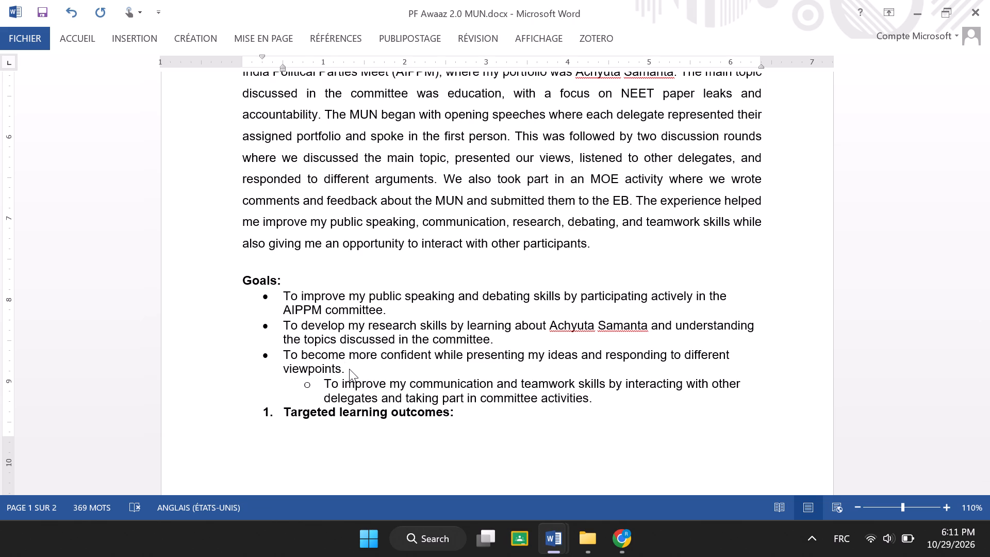
key(Delete)
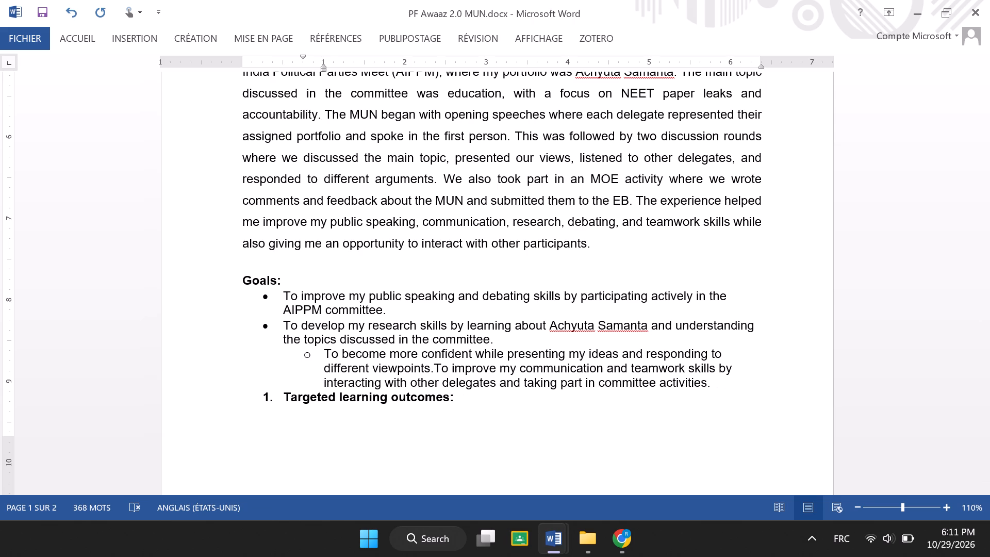
key(Return)
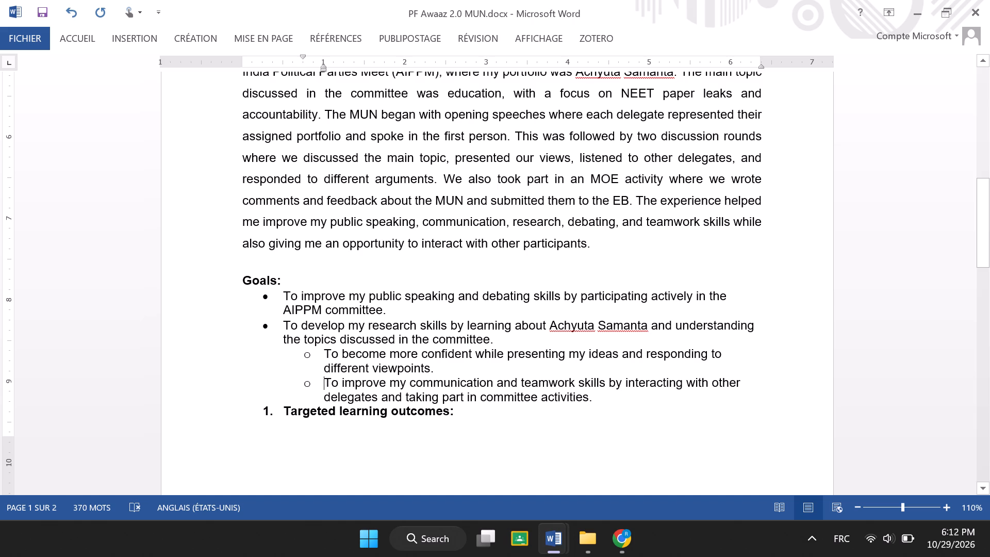
click(498, 340)
key(Delete)
key(Return)
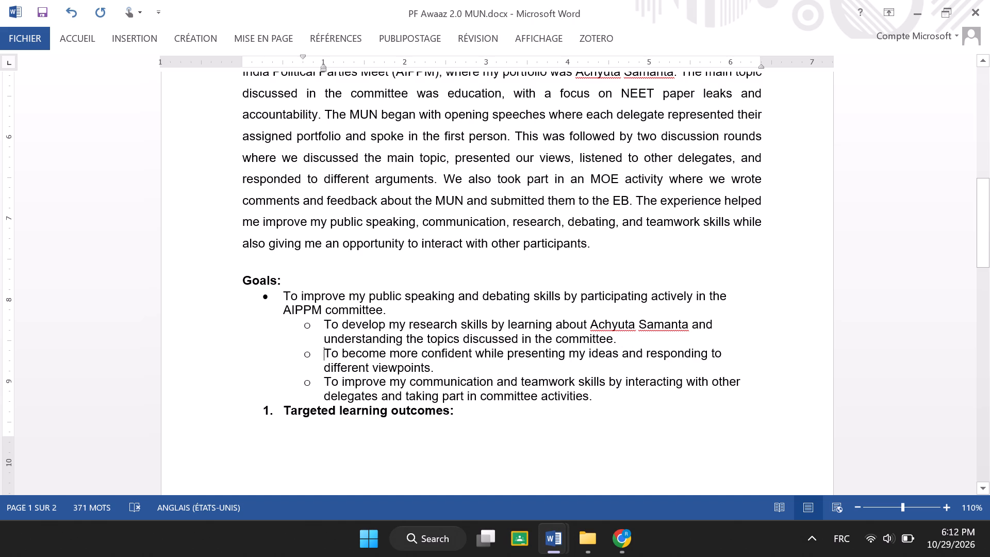
click(386, 308)
key(Delete)
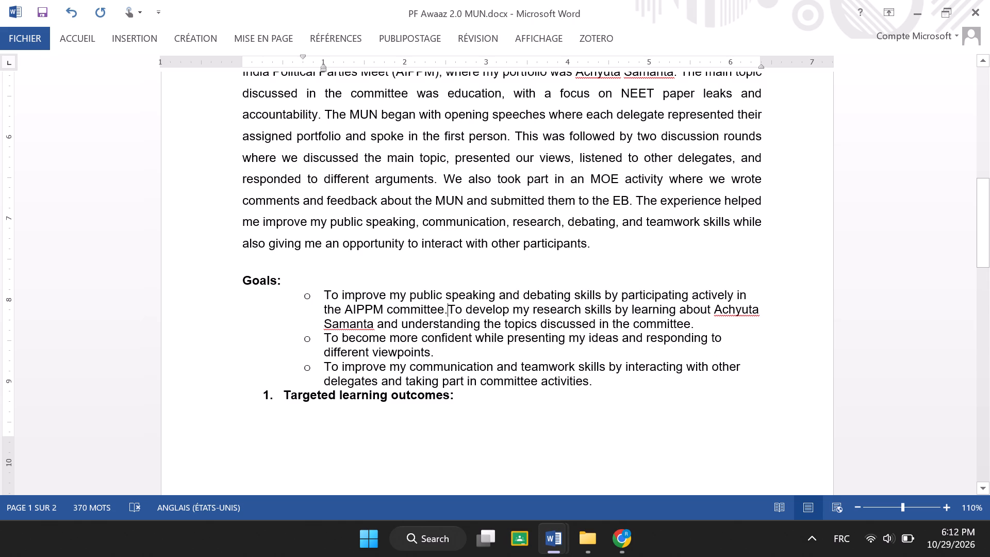
key(Return)
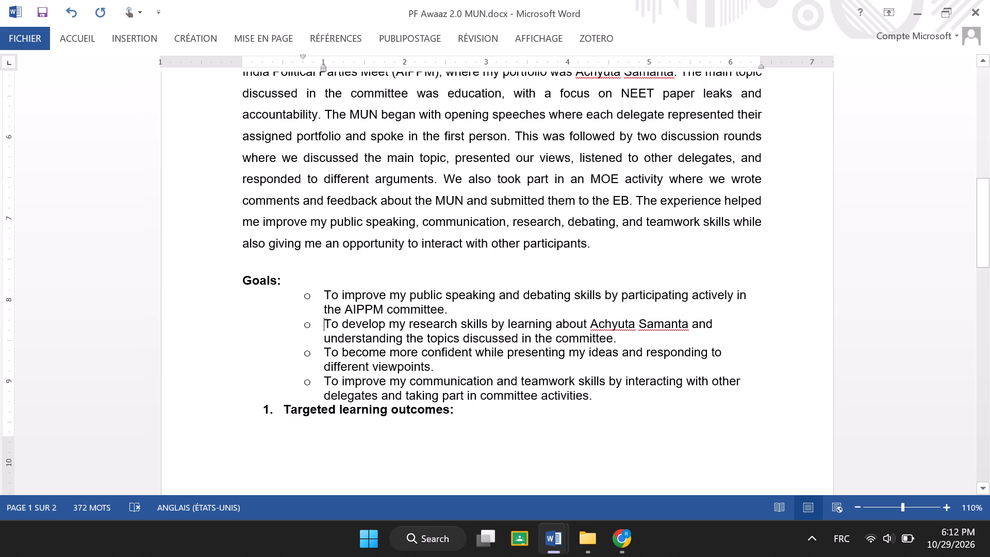
Change the bullets of all four goals to solid round bullets.
drag(323, 292, 588, 391)
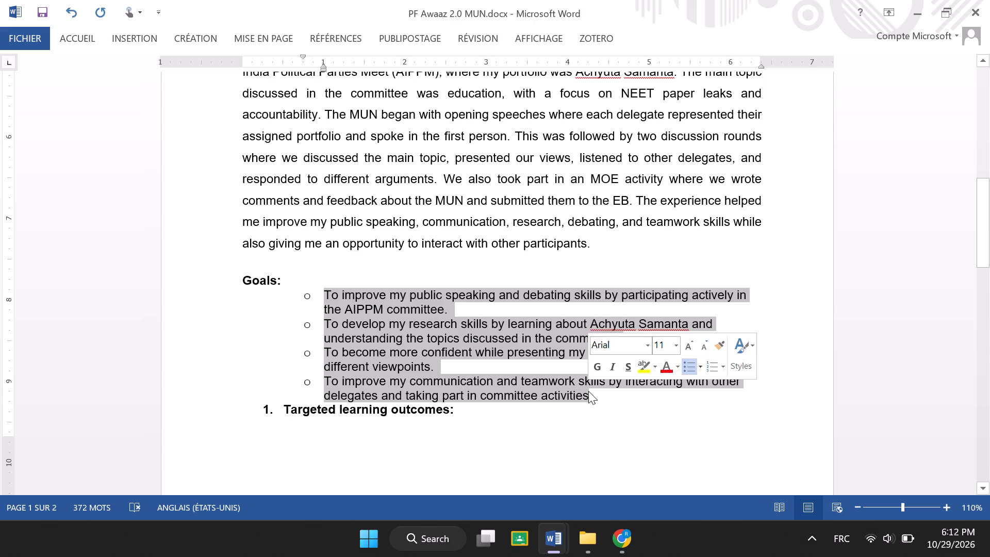
click(79, 37)
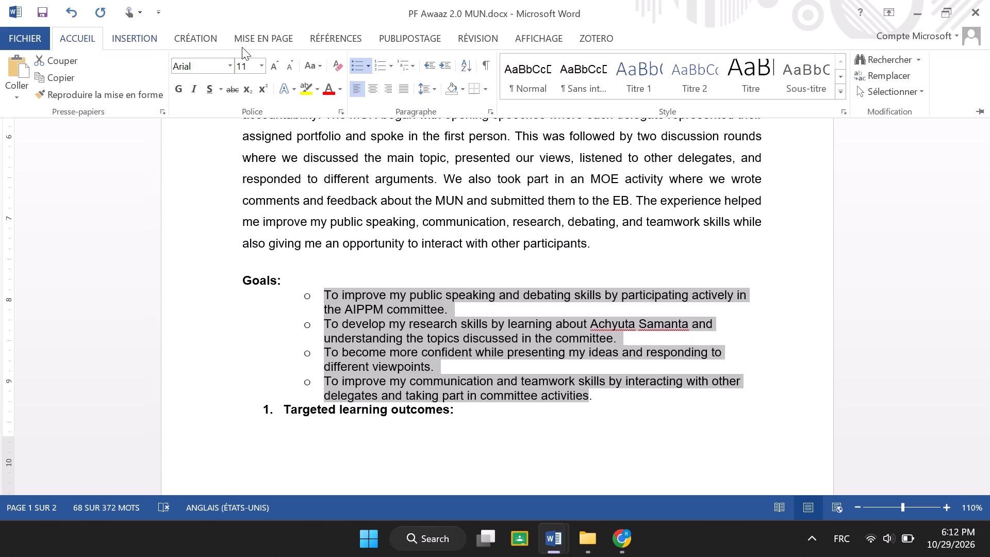
click(367, 64)
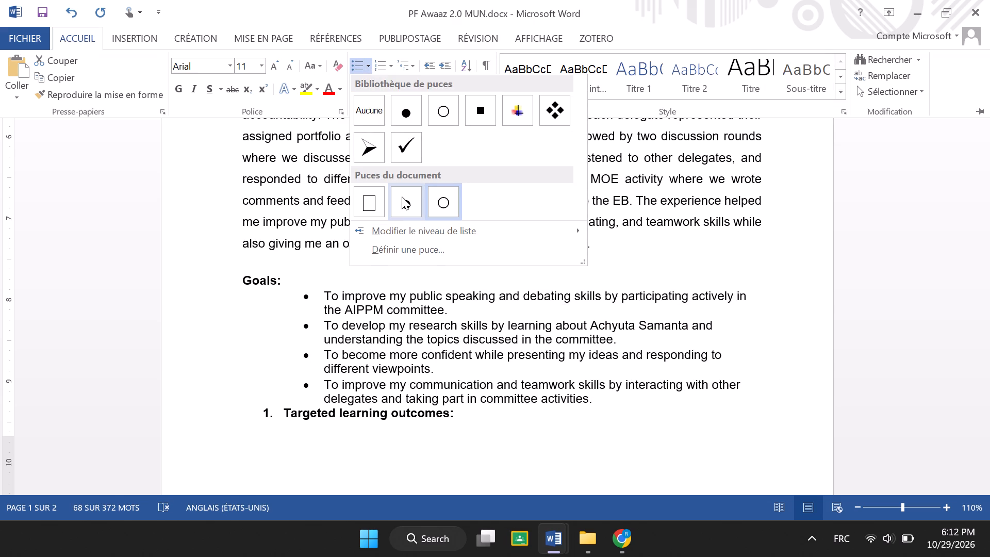
click(402, 196)
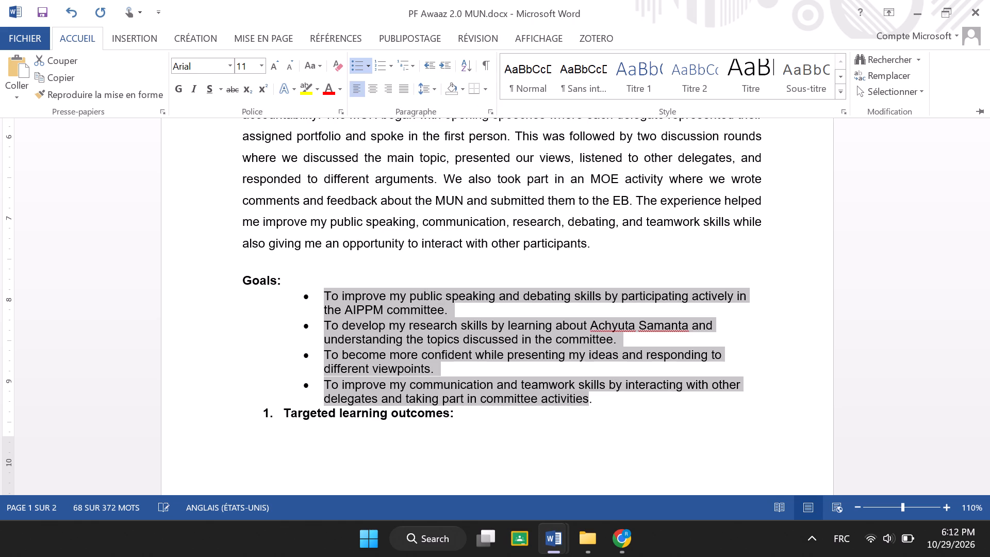
Set the line spacing of the four goals to 1.5.
click(430, 89)
click(434, 134)
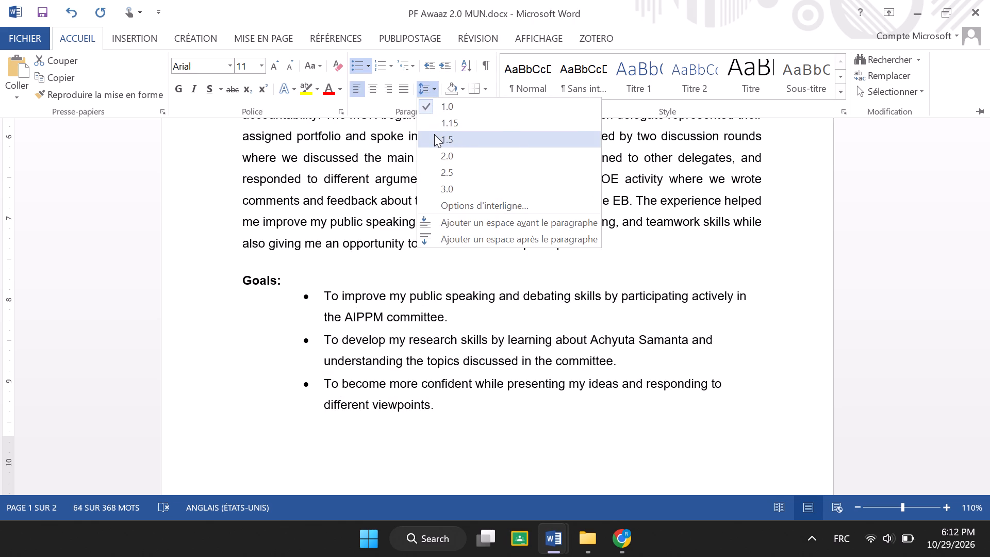
click(491, 417)
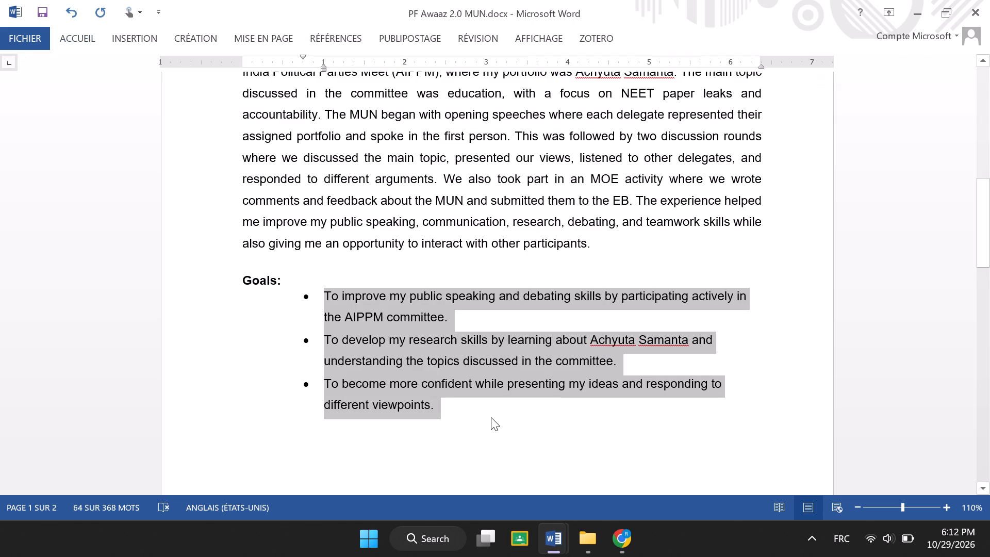
drag(982, 238, 989, 294)
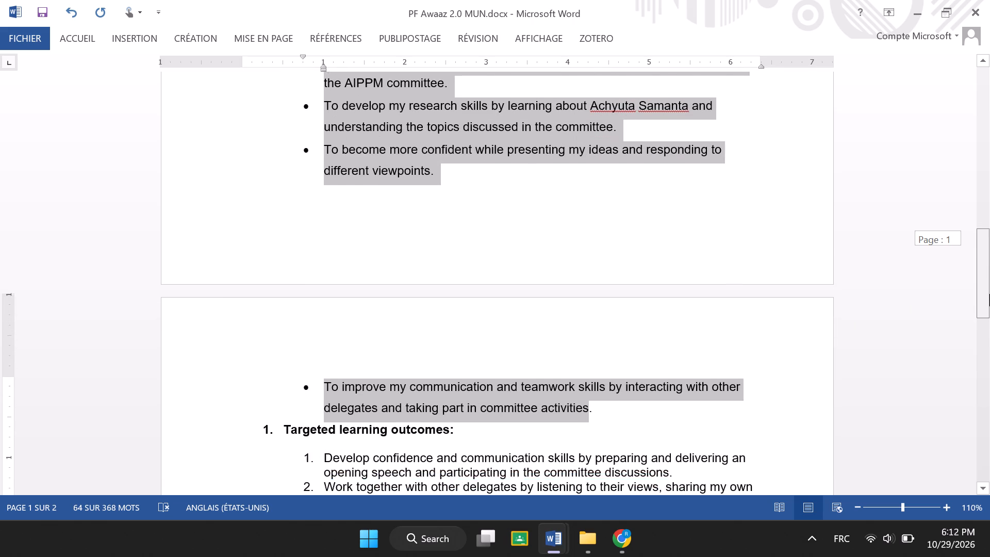
drag(989, 294, 986, 243)
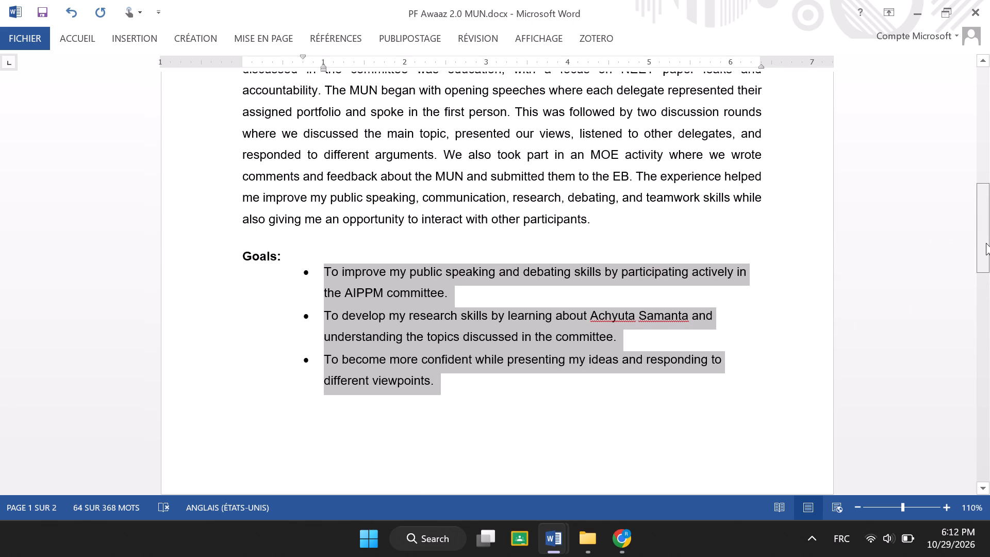
Insert a blank line between the "Goals:" heading and the first goal.
click(283, 261)
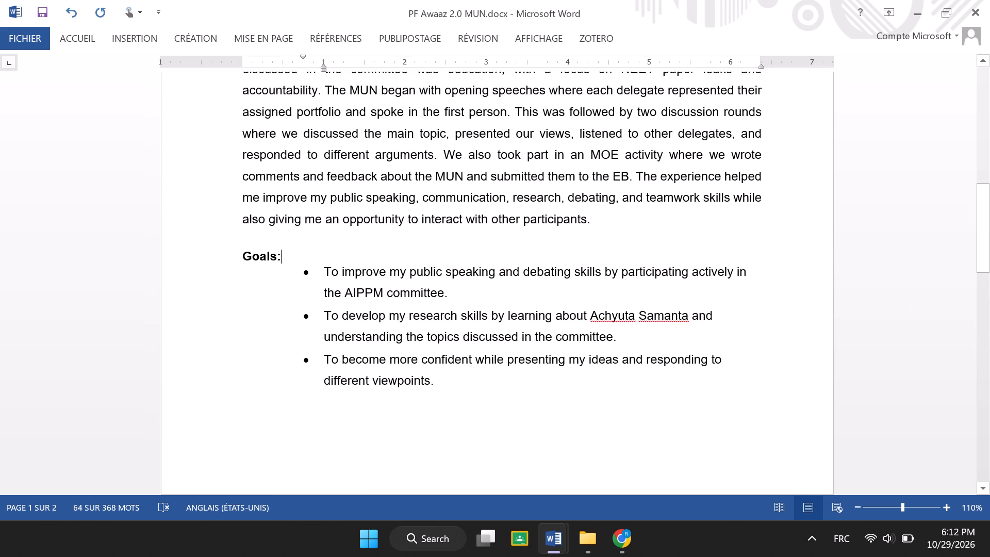
key(Return)
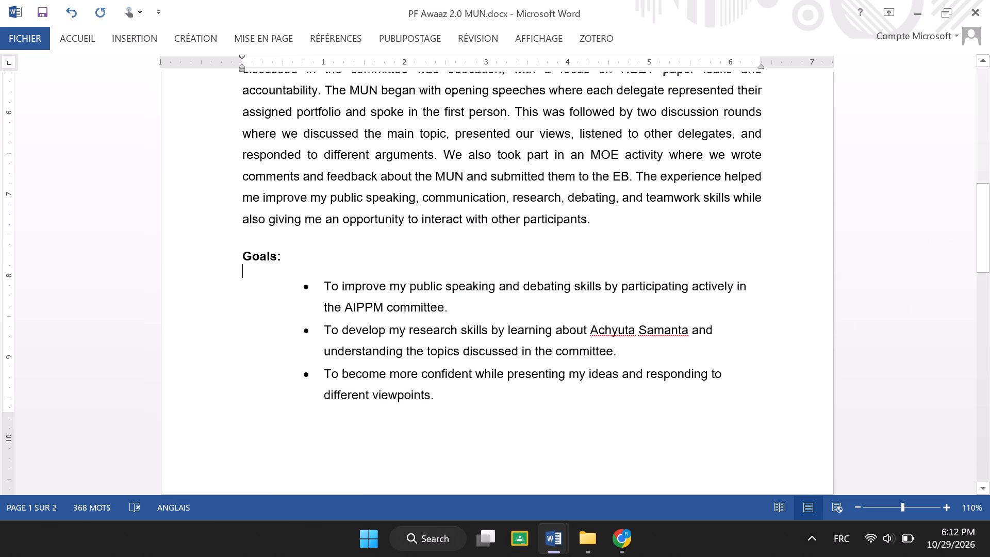
Set the line spacing of the four numbered items under "Targeted learning outcomes:" to 1.5.
drag(984, 204, 988, 284)
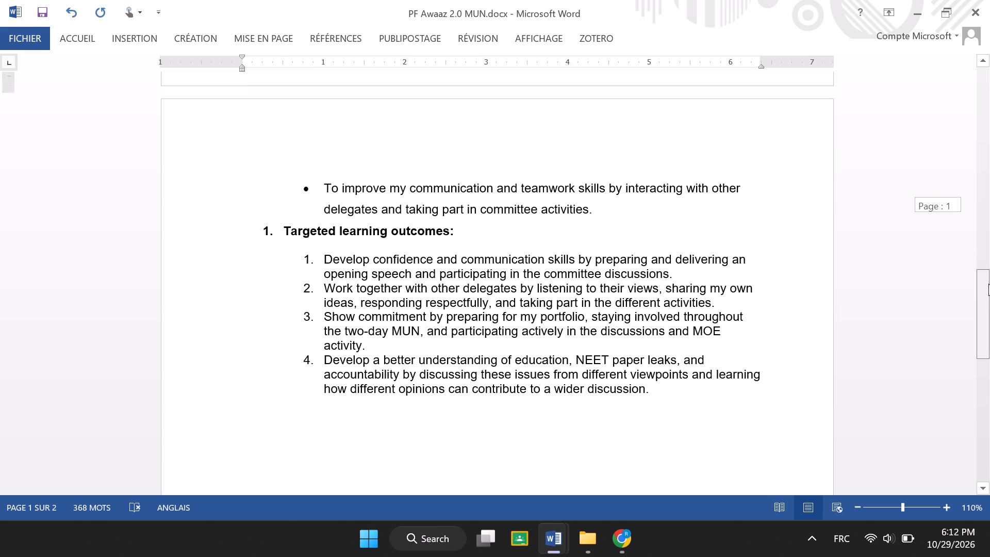
drag(988, 284, 989, 293)
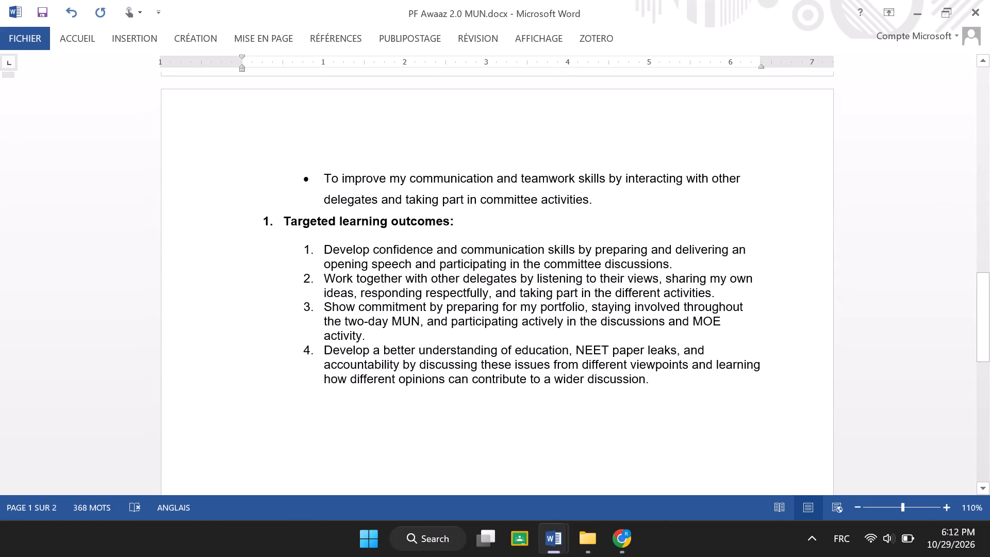
drag(320, 250, 657, 379)
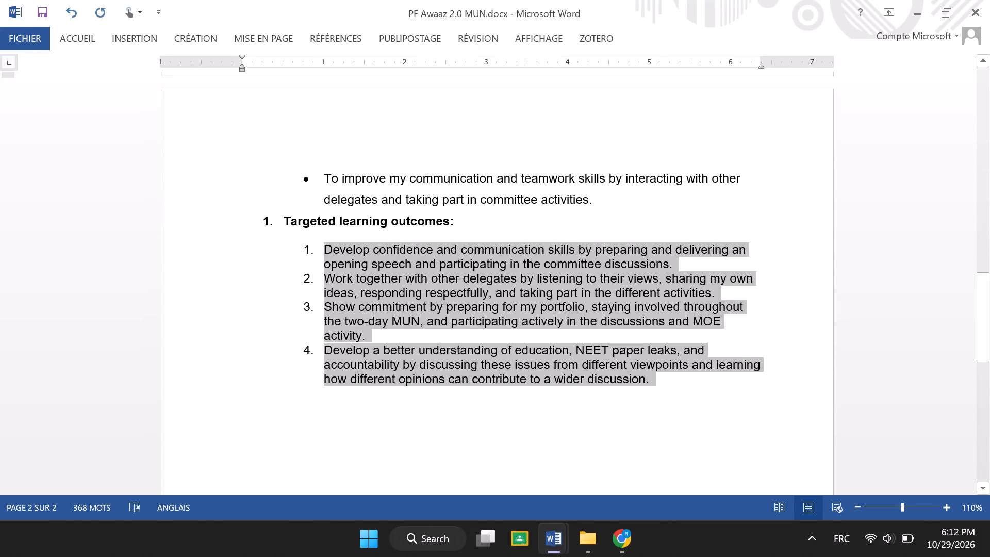
drag(657, 379, 657, 379)
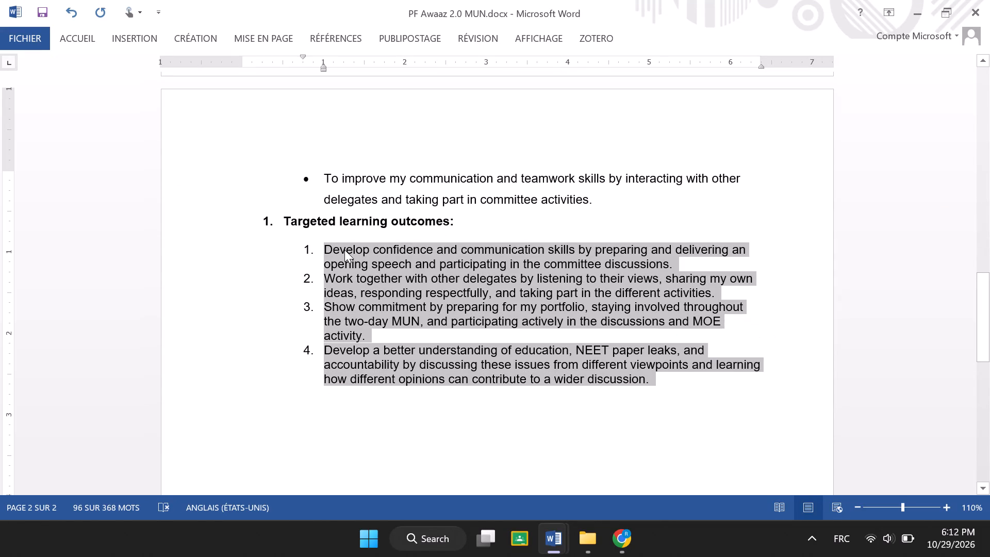
click(77, 38)
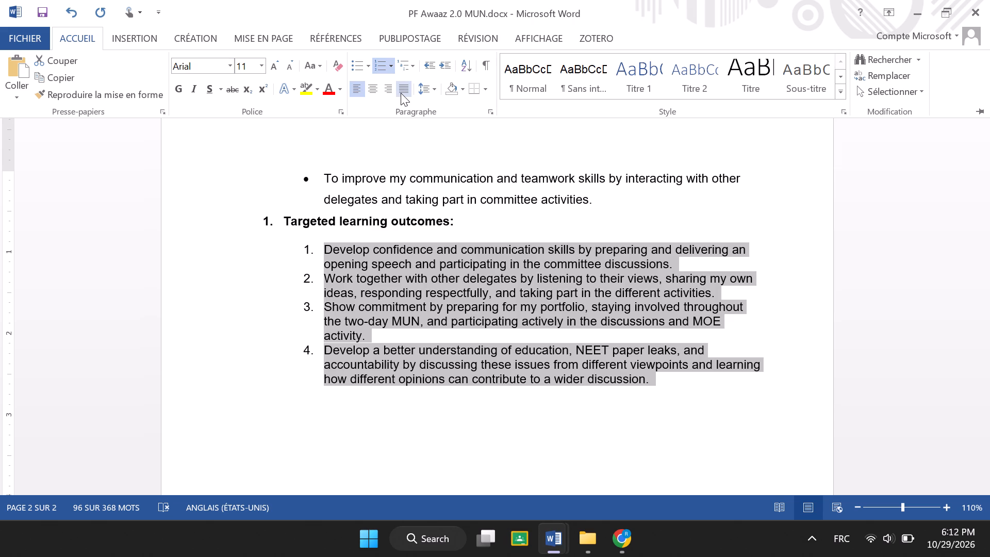
click(438, 94)
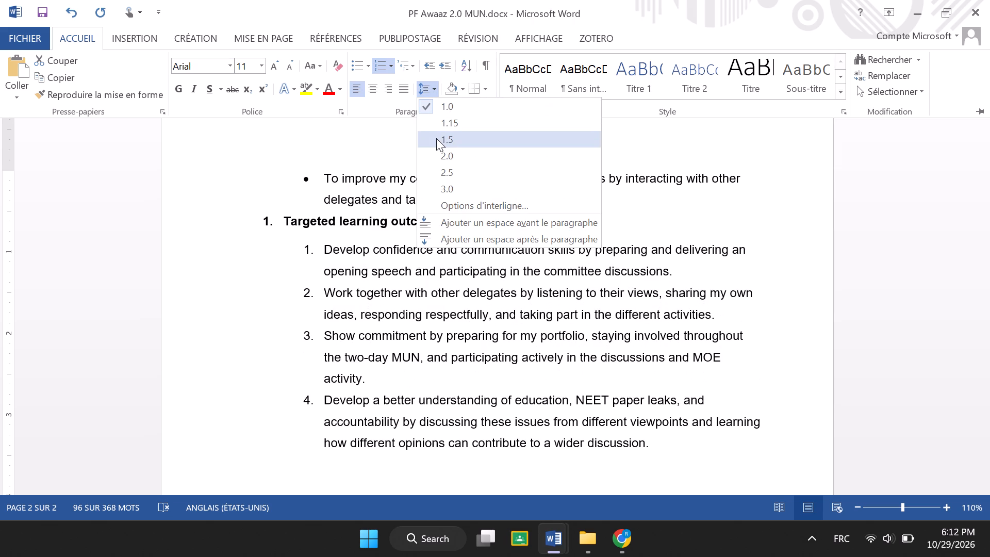
click(436, 138)
click(869, 289)
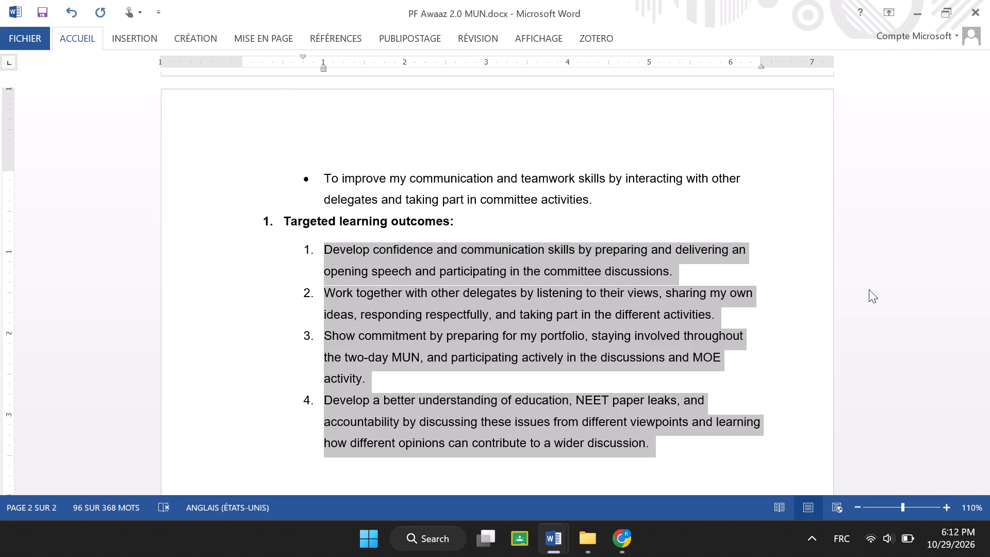
click(897, 272)
Save the proposal form document.
key(ctrl+s)
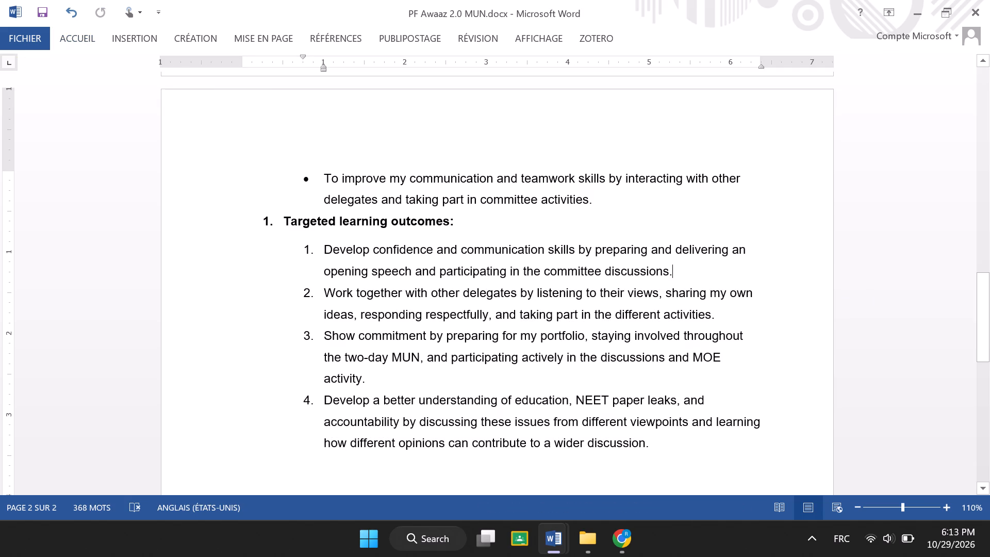
Change the Location entry of the proposal form to "Outside (MNIT, Jaipur)" and save the document.
drag(979, 289, 978, 288)
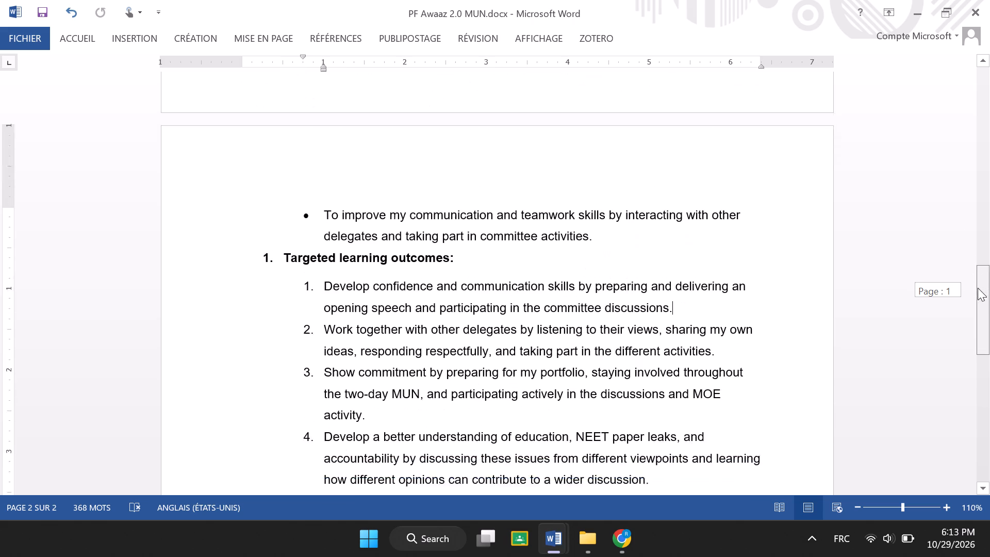
drag(978, 288, 964, 194)
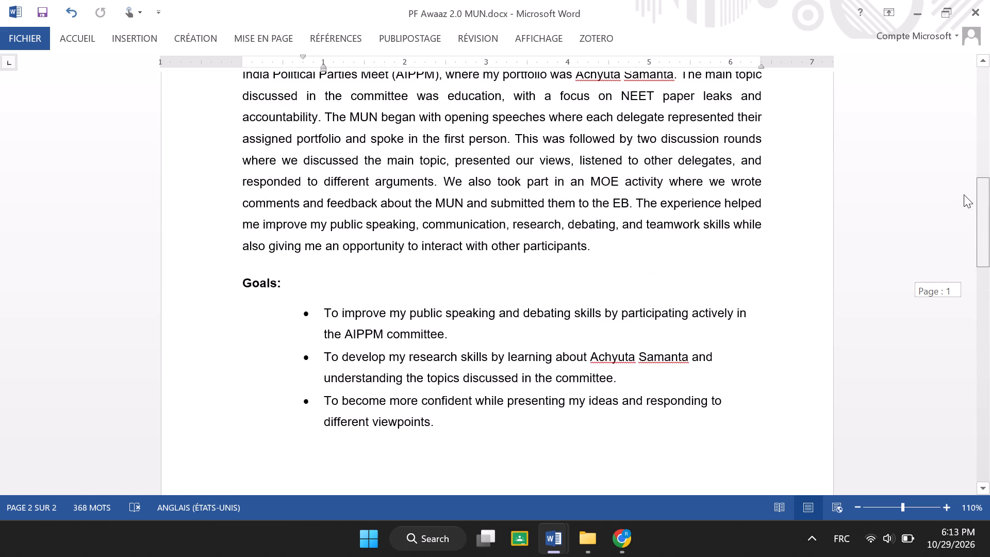
drag(964, 194, 965, 333)
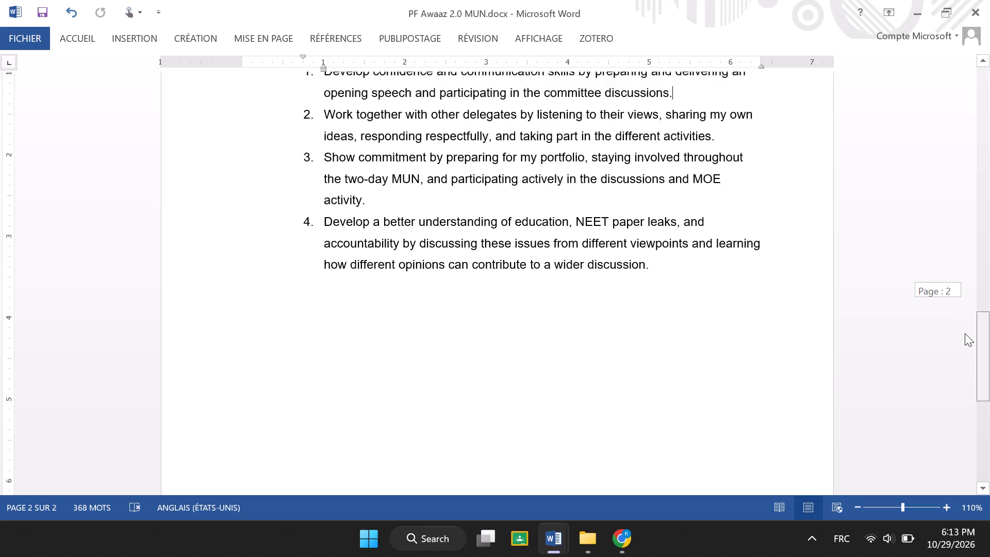
drag(965, 333, 964, 141)
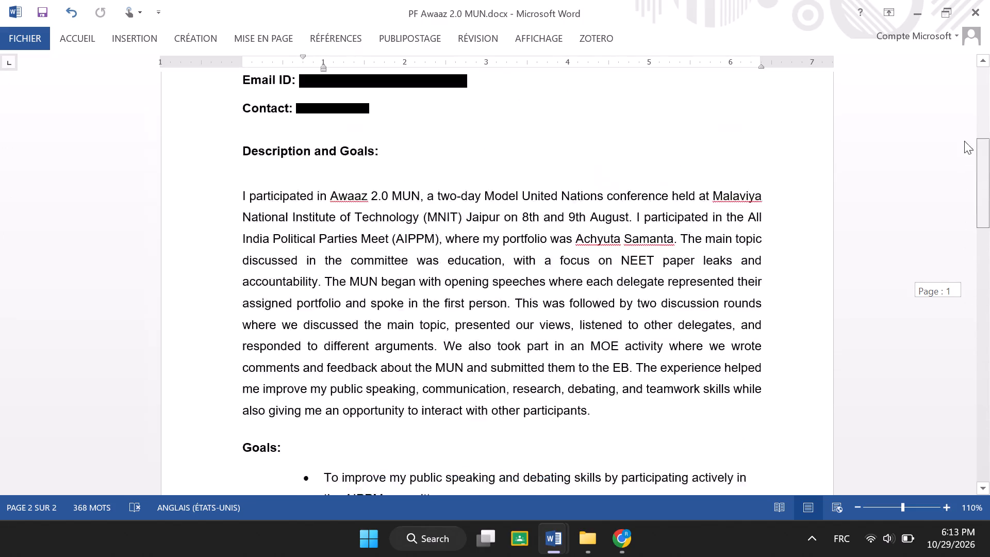
drag(964, 141, 961, 77)
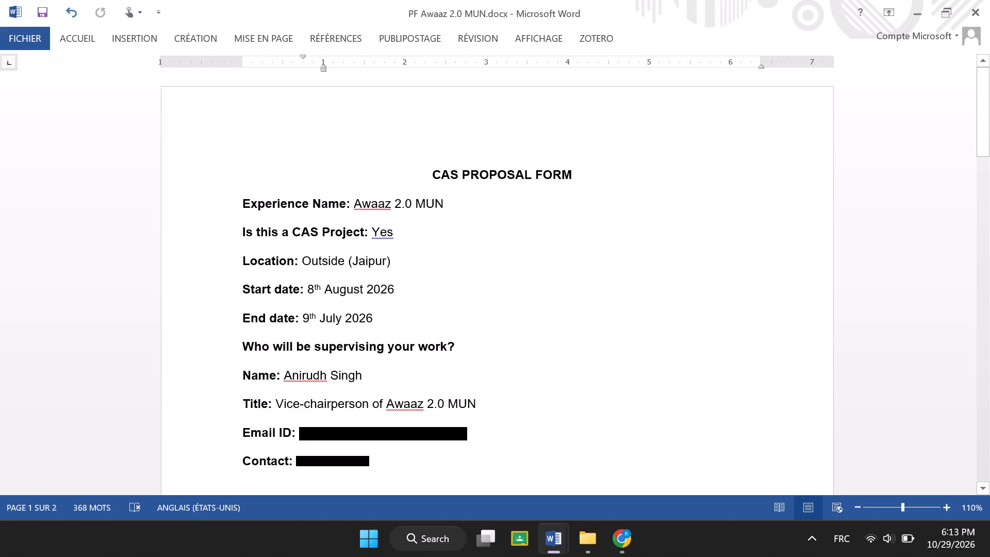
click(353, 260)
text(MNIT)
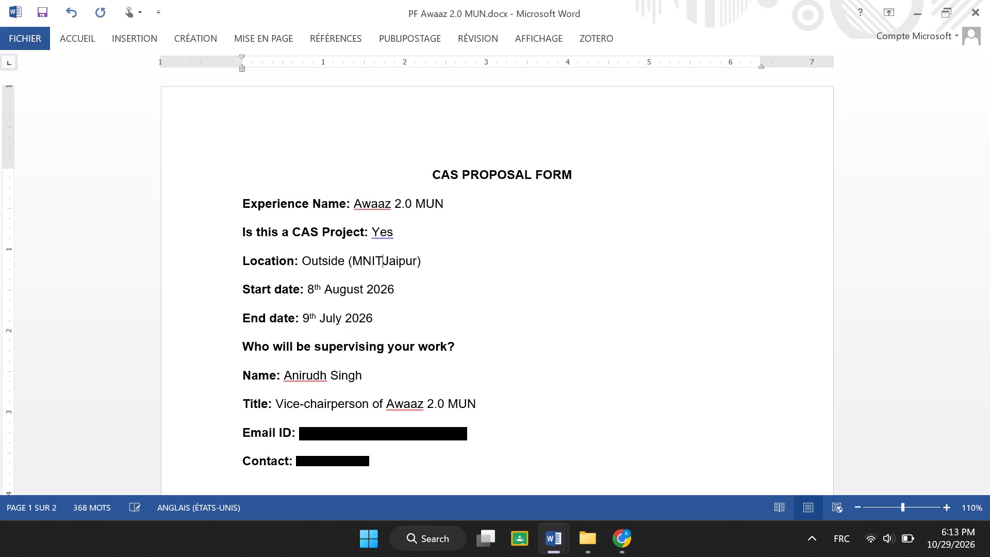
key(space)
key(BackSpace)
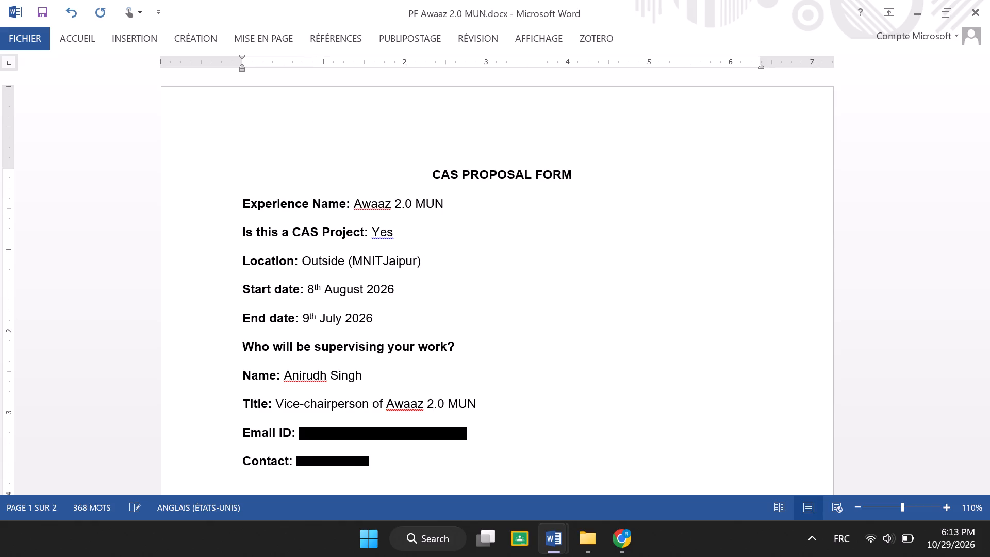
text(,)
key(space)
click(431, 271)
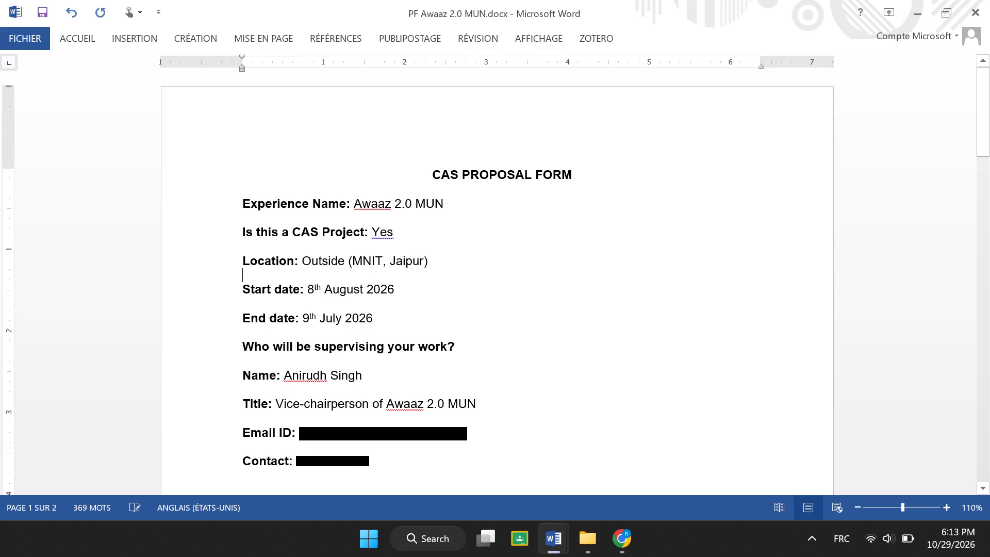
key(ctrl+s)
Insert an unbulleted blank line between the last goal and the "Targeted learning outcomes:" heading.
drag(982, 118, 989, 158)
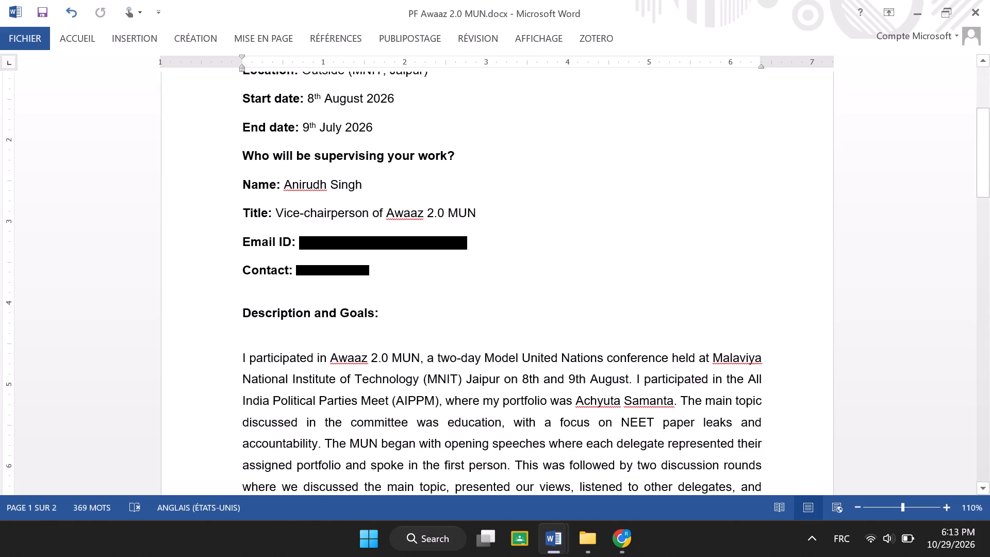
drag(978, 160, 985, 209)
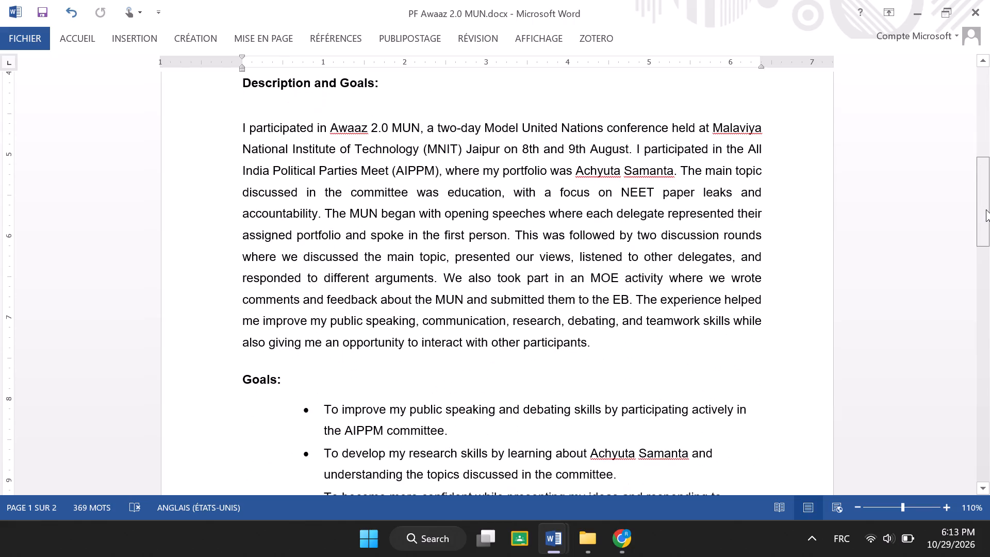
drag(978, 208, 981, 275)
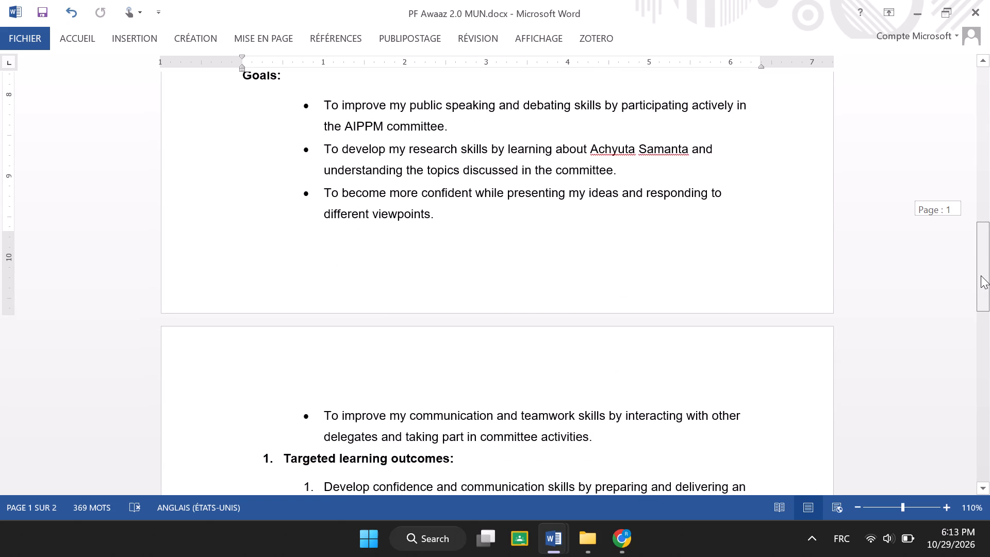
drag(981, 275, 972, 298)
click(630, 324)
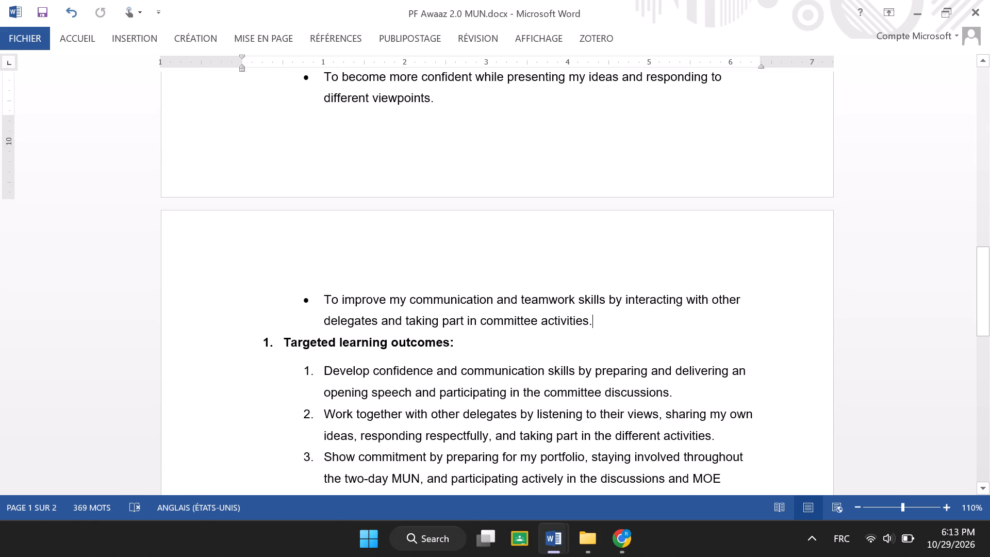
key(Return)
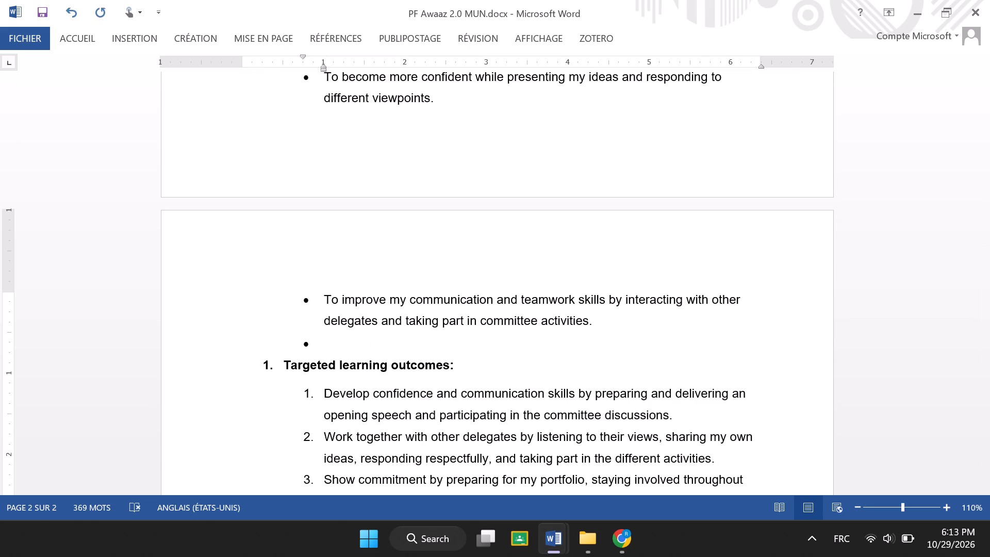
key(BackSpace)
Insert one blank line above and one below the "CAS PROPOSAL FORM" title.
drag(978, 290, 979, 370)
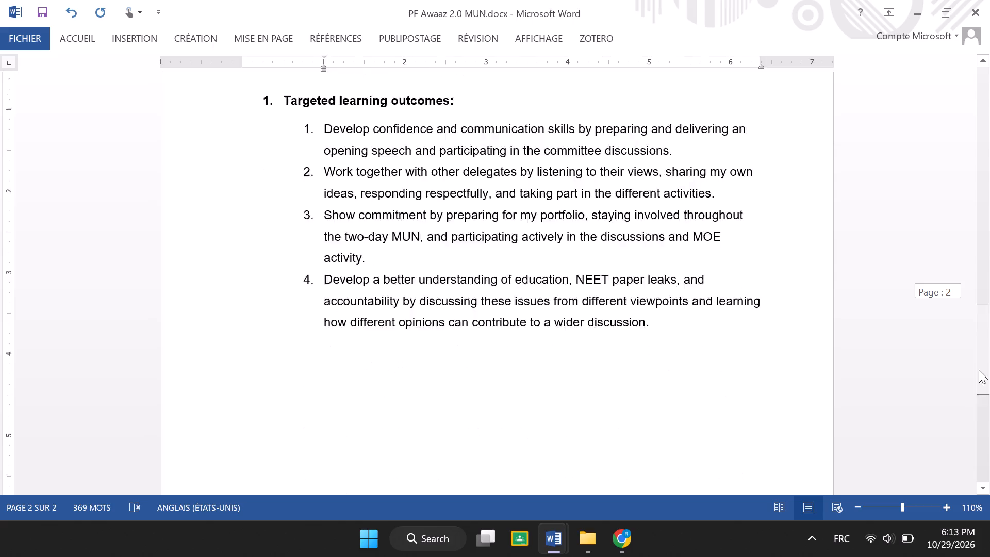
drag(979, 370, 962, 294)
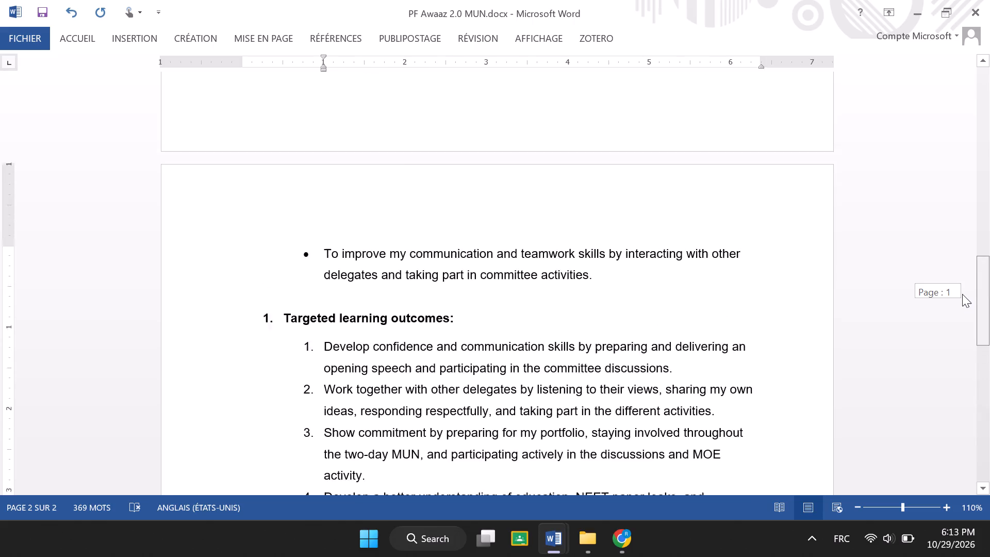
drag(962, 294, 946, 85)
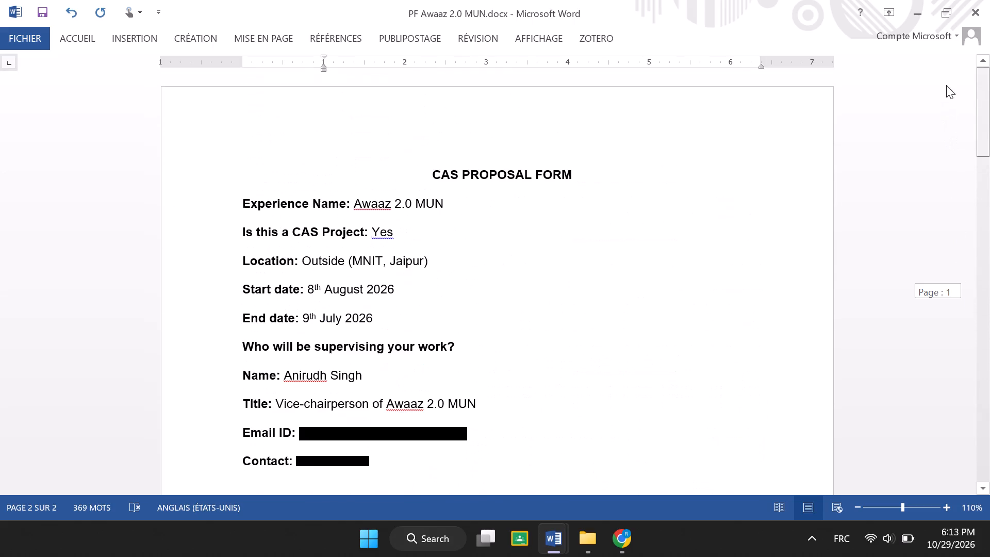
drag(946, 85, 946, 76)
click(496, 125)
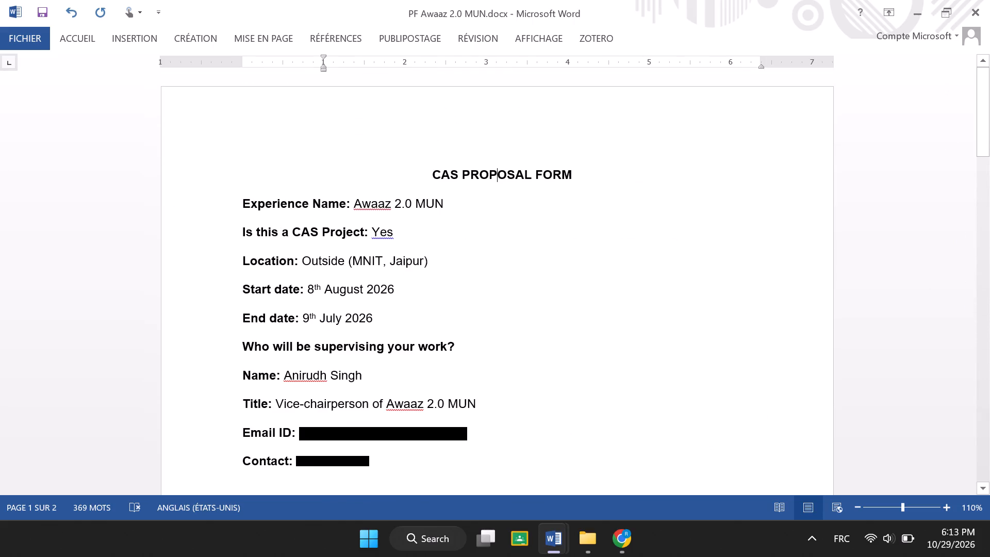
click(431, 169)
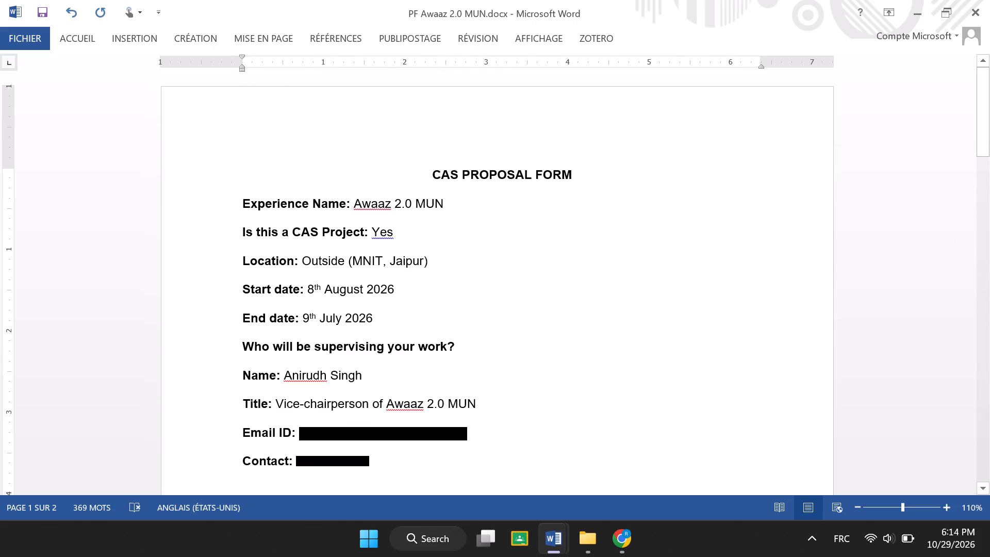
key(Return)
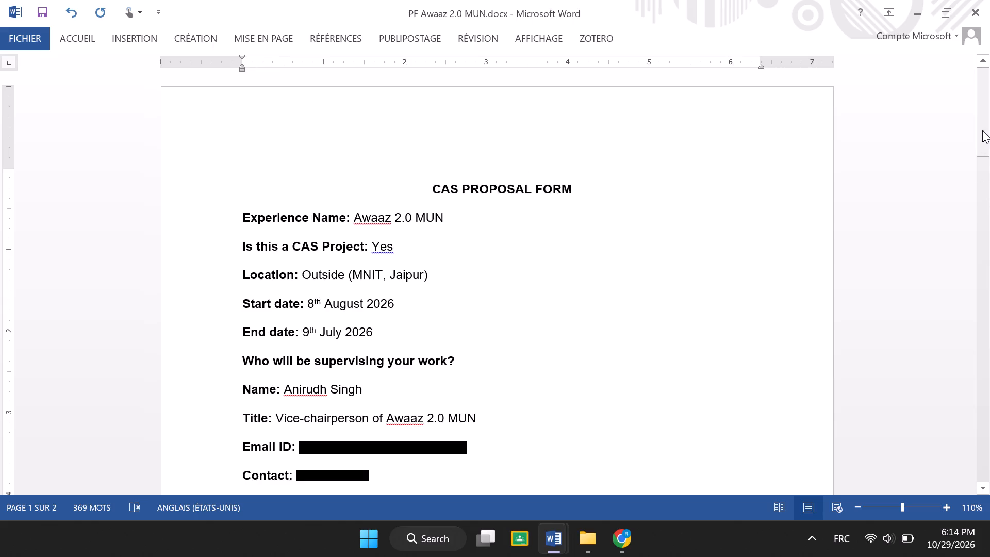
click(590, 191)
key(Return)
Set the line spacing of the supervisor details, from the Name line through the Contact line, to 1.15.
drag(980, 125, 988, 338)
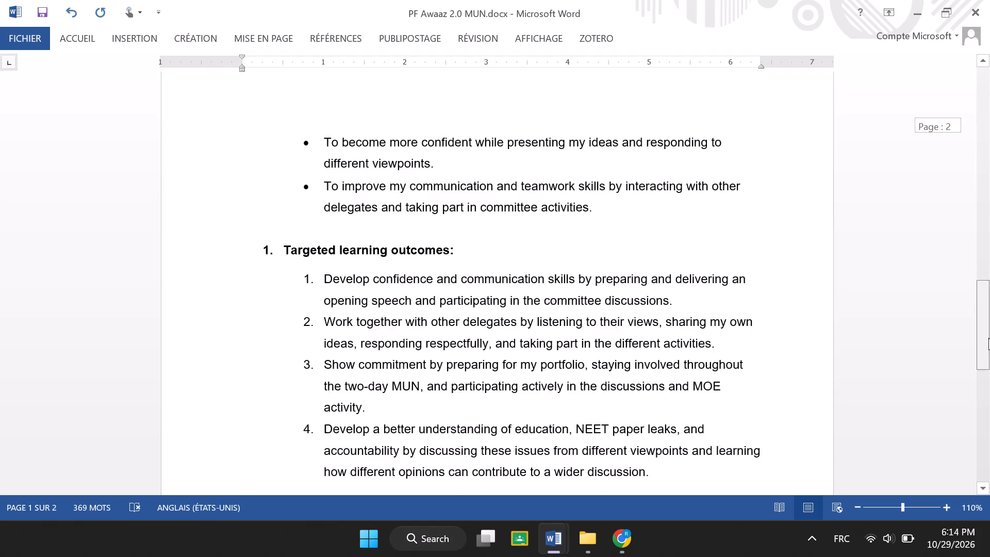
drag(988, 338, 988, 293)
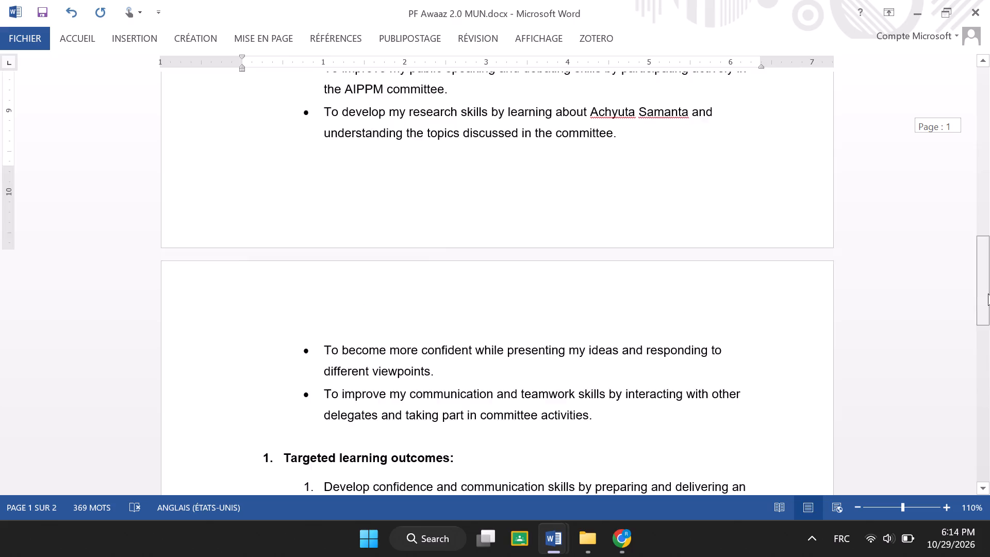
drag(988, 293, 985, 136)
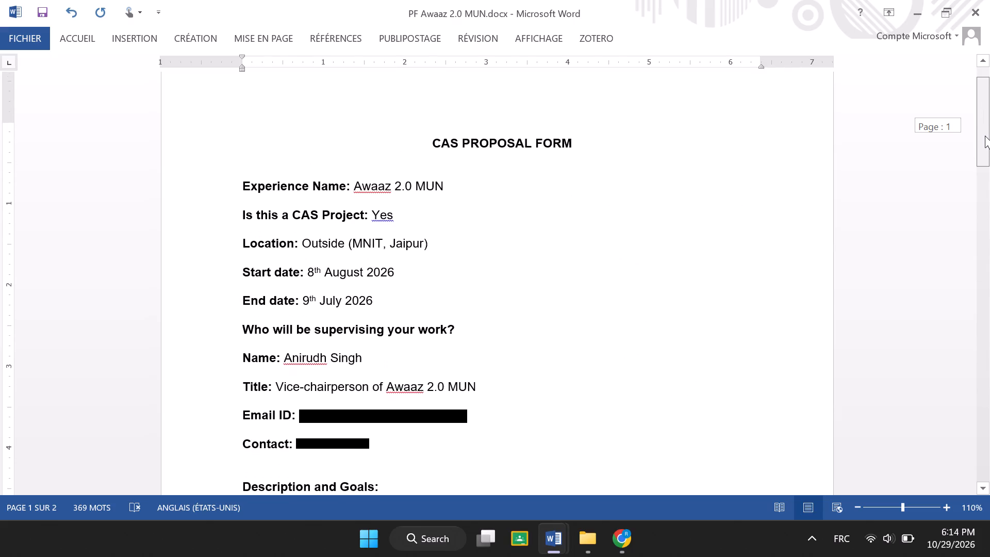
drag(985, 136, 986, 151)
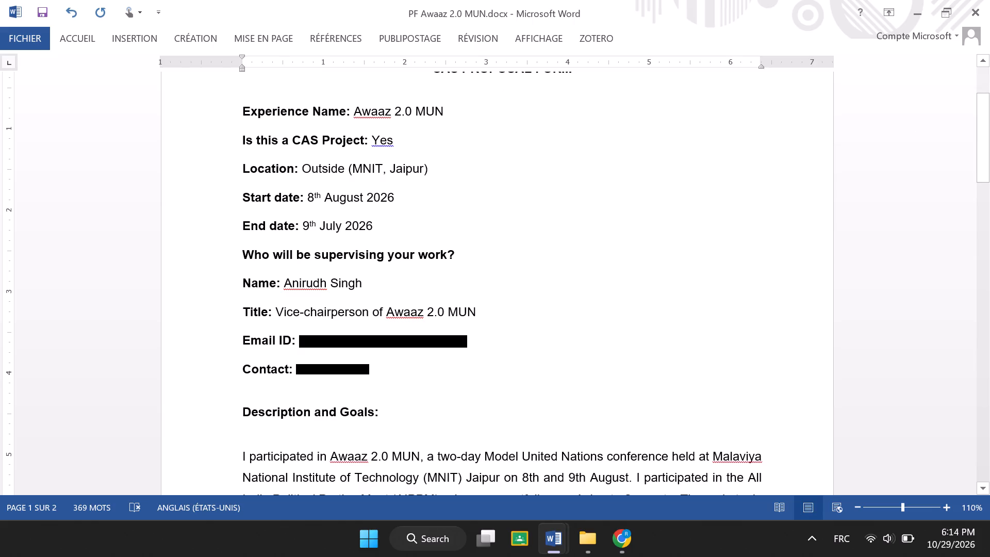
drag(244, 284, 387, 370)
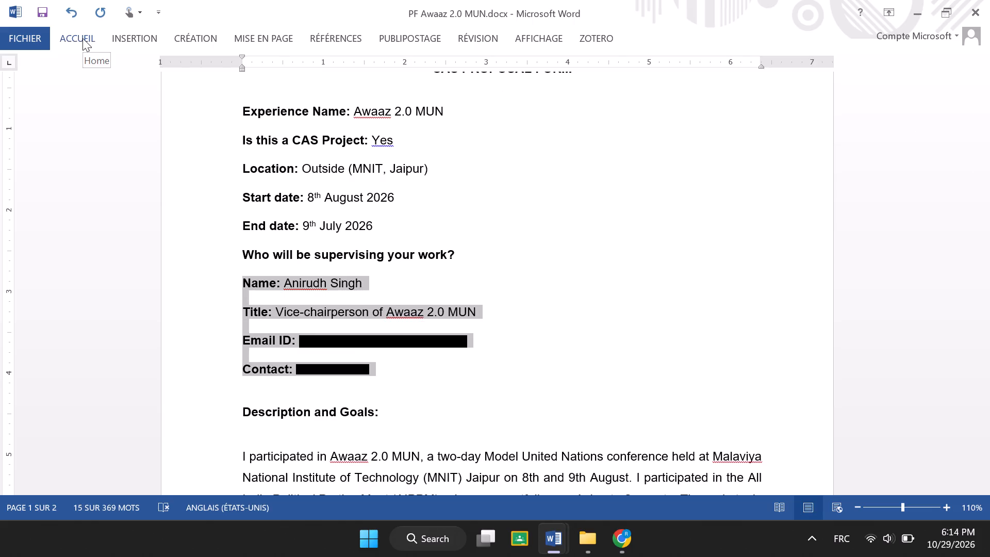
click(82, 38)
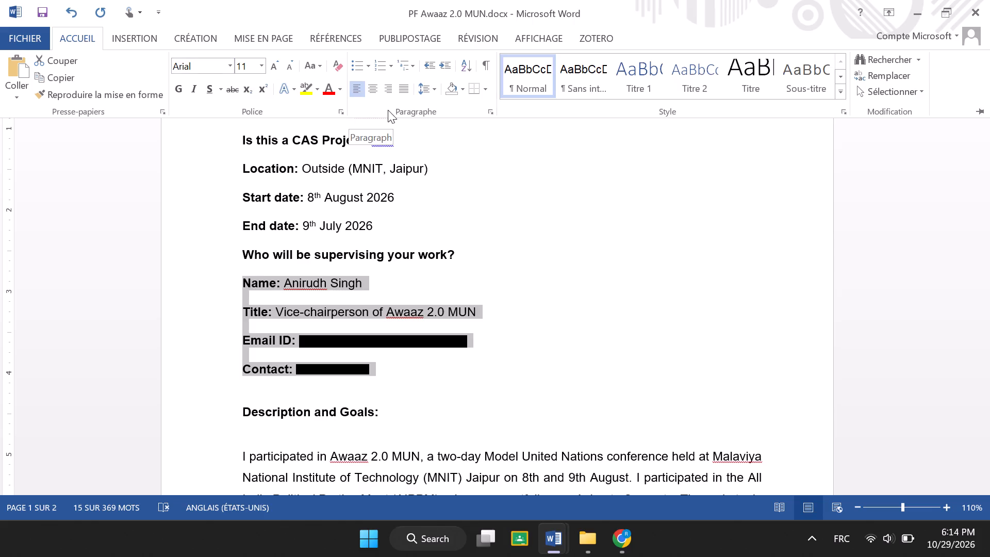
click(433, 94)
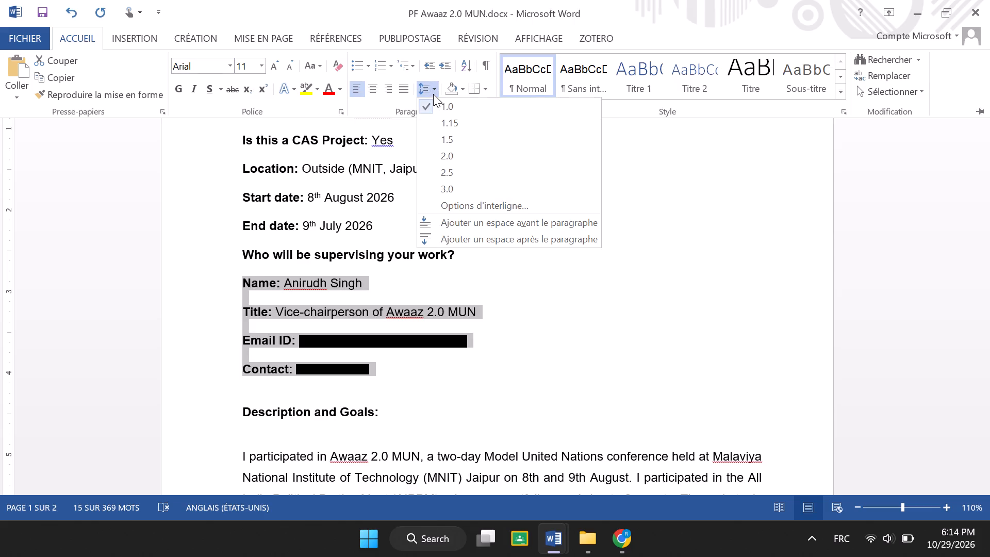
click(437, 124)
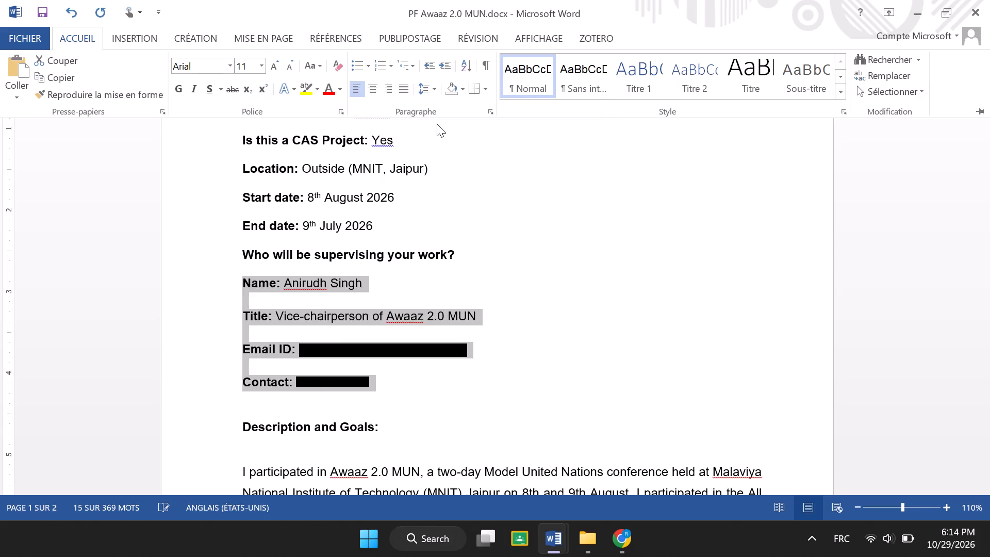
click(500, 352)
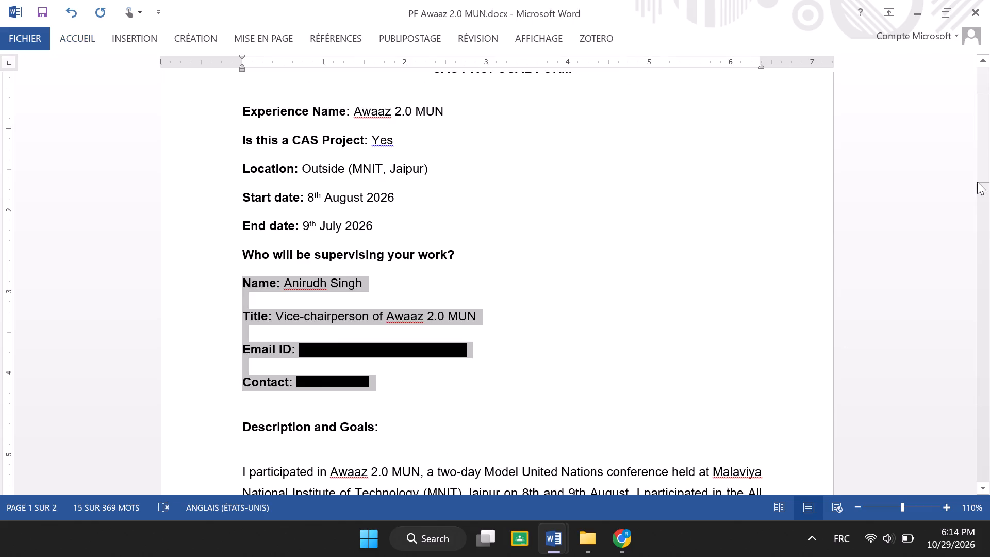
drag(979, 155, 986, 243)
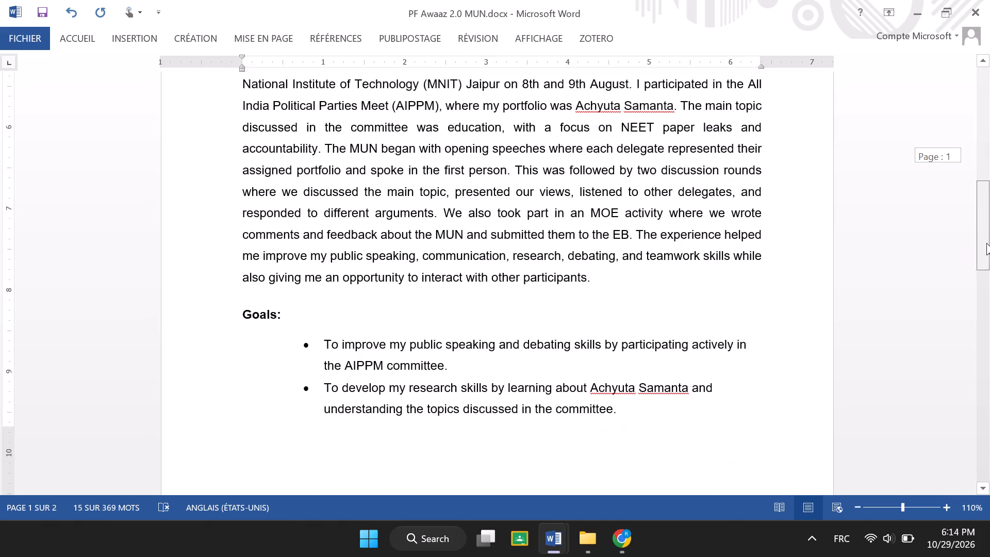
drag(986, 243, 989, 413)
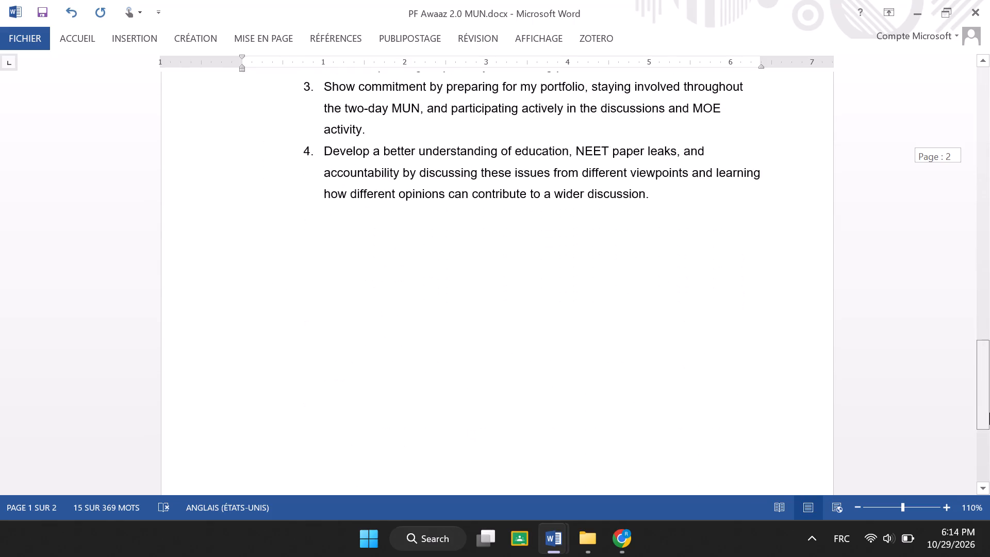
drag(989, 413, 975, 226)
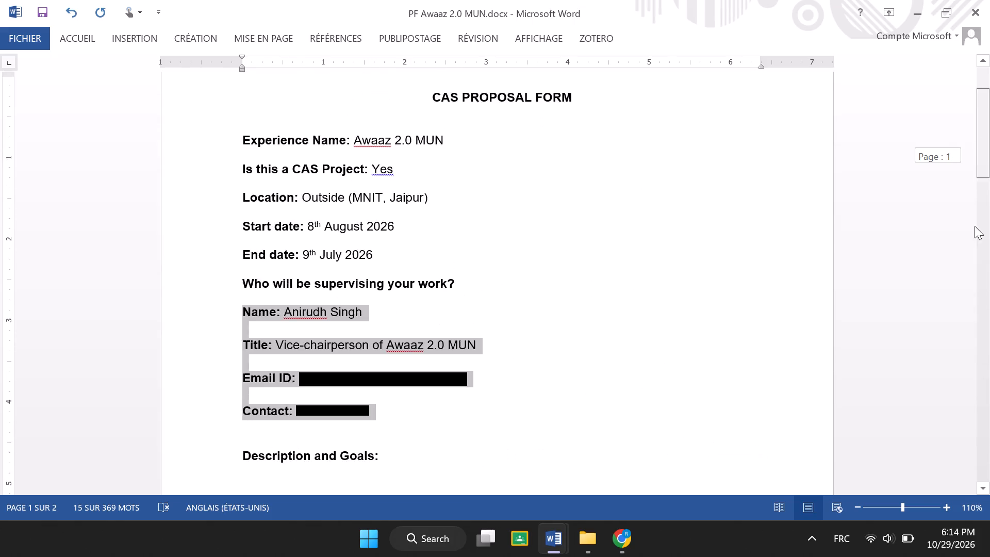
Insert four blank lines after the description paragraph so the "Goals:" section starts on page two, and save the document.
drag(975, 226, 971, 222)
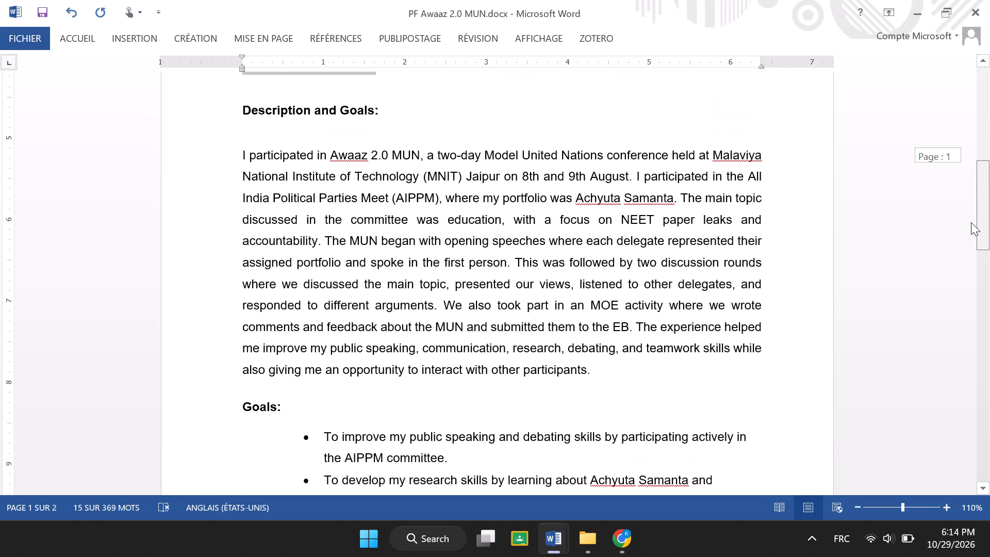
drag(971, 222, 970, 222)
click(355, 136)
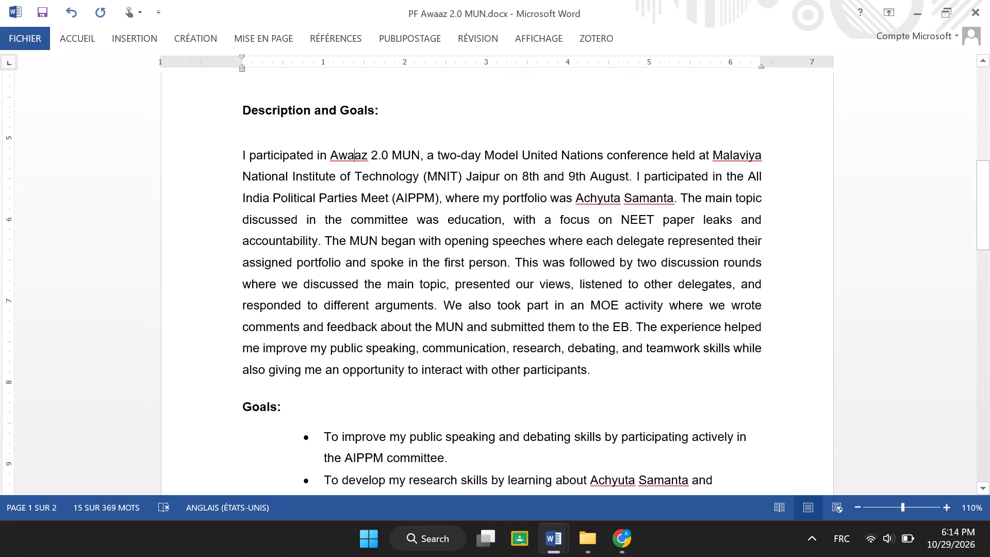
drag(982, 223, 973, 200)
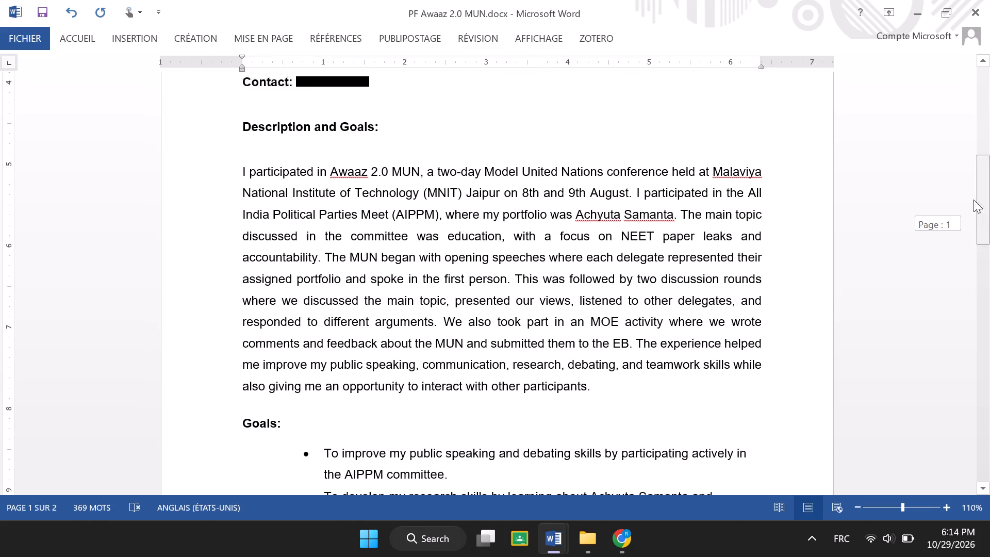
drag(973, 200, 964, 151)
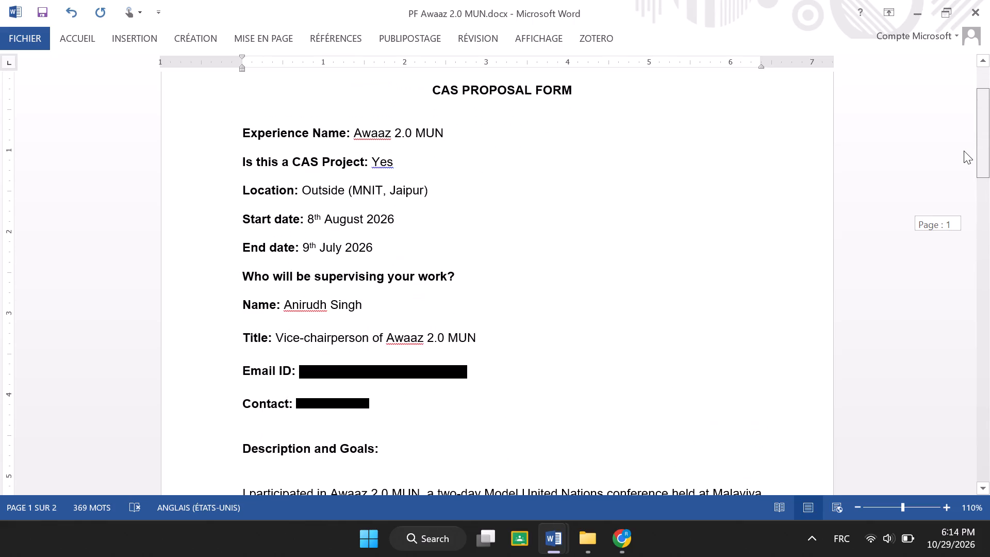
drag(964, 151, 964, 198)
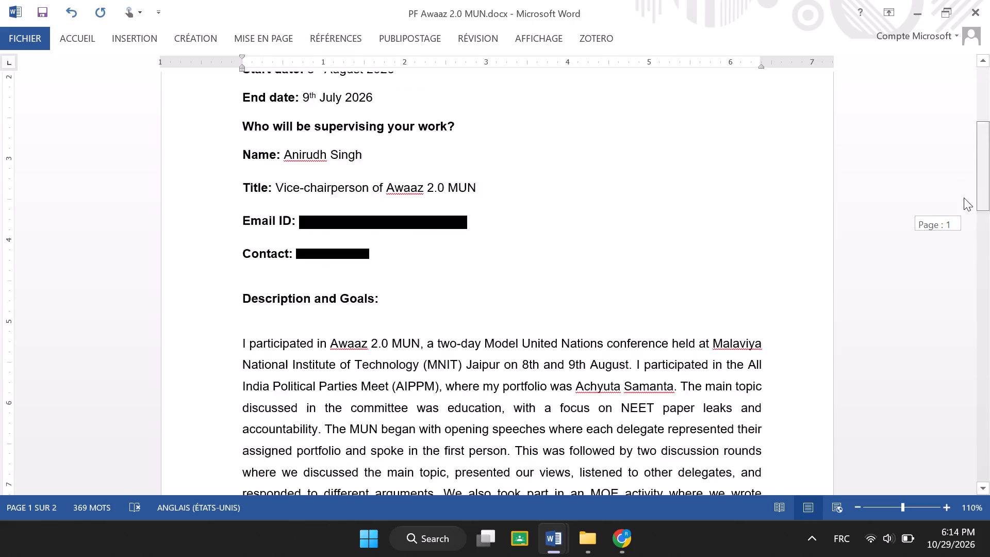
drag(964, 198, 964, 223)
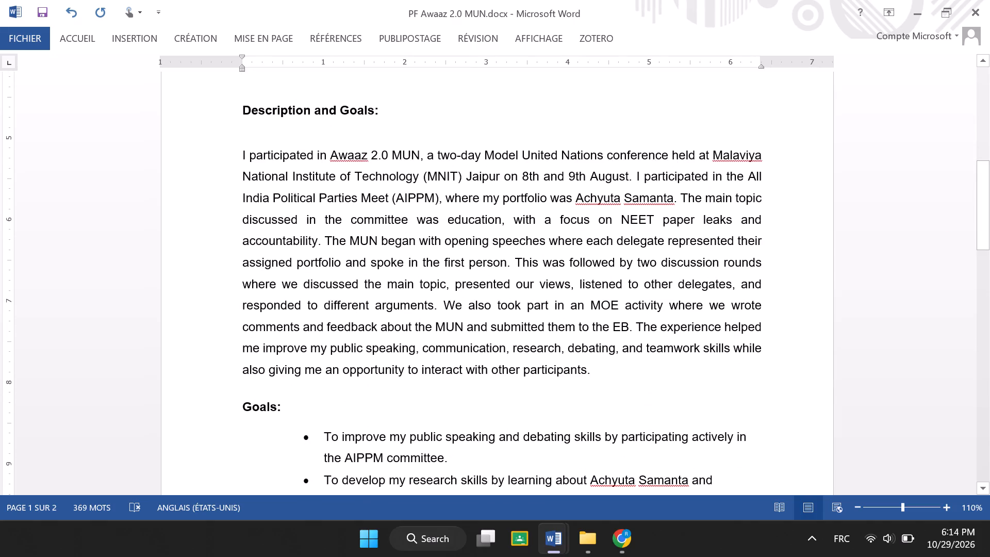
click(612, 368)
key(Return)
key(Return)
key(Return)
key(Return)
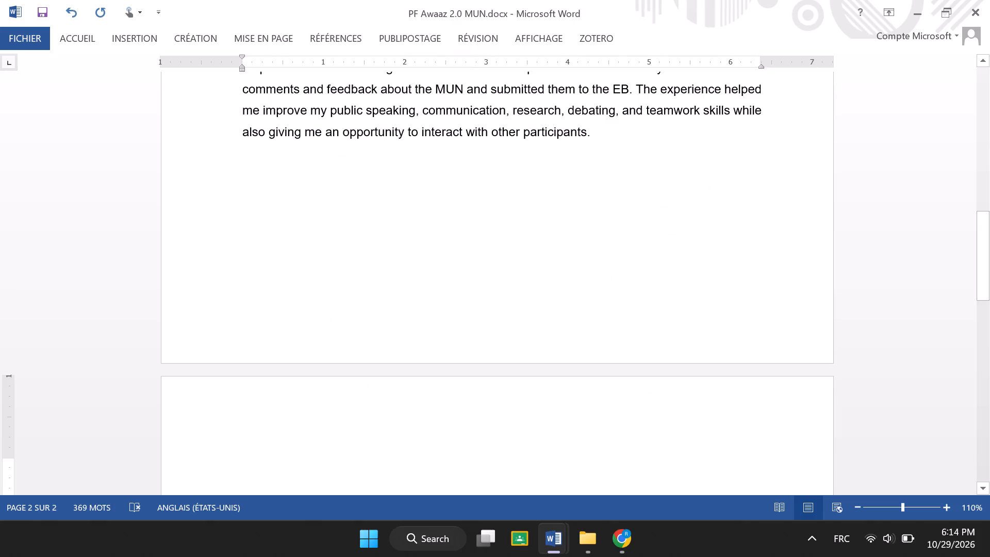
drag(984, 260, 989, 313)
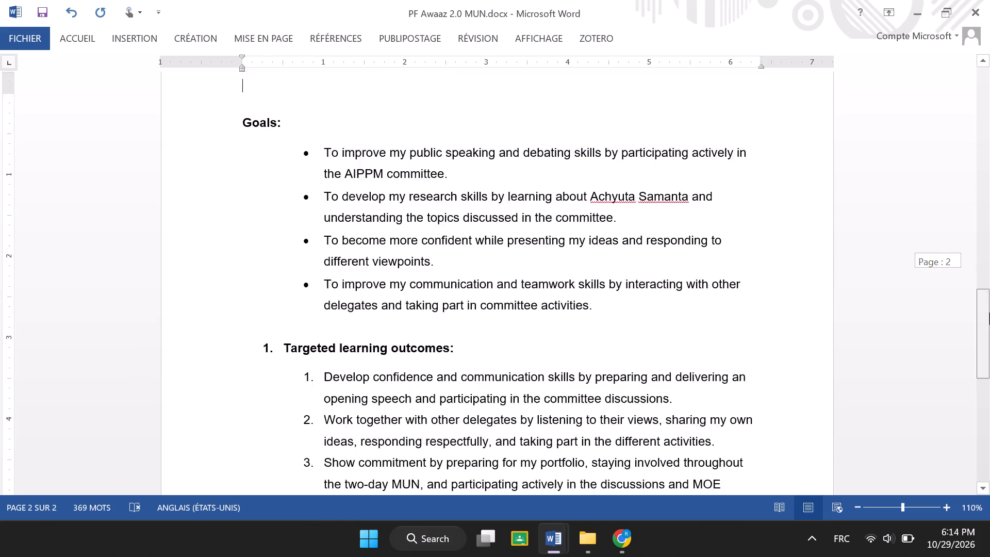
drag(989, 313, 984, 145)
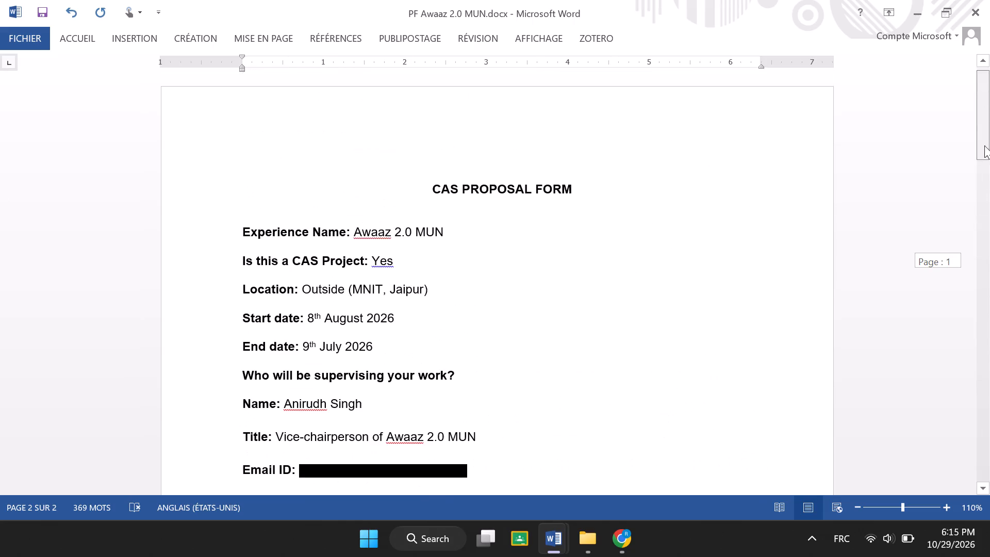
drag(984, 145, 985, 183)
key(ctrl+s)
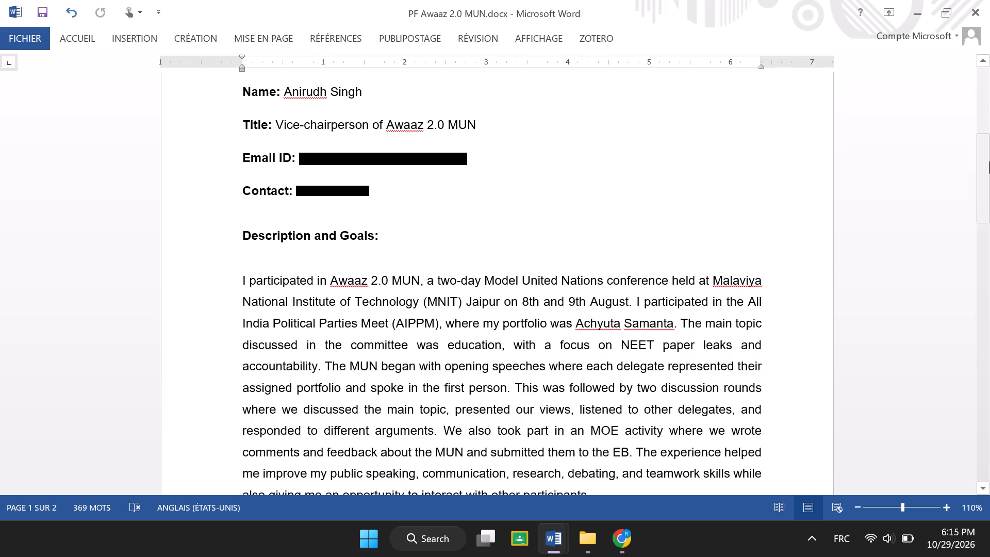
Check the layout and spacing of the proposal form's first page, from the title through the supervisor details to the description paragraph.
drag(986, 199, 972, 134)
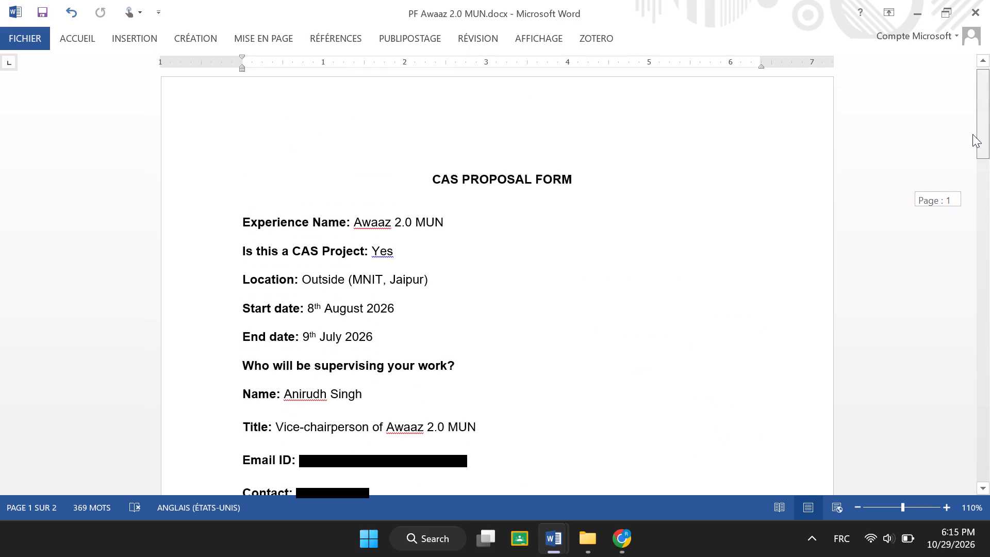
drag(972, 134, 980, 167)
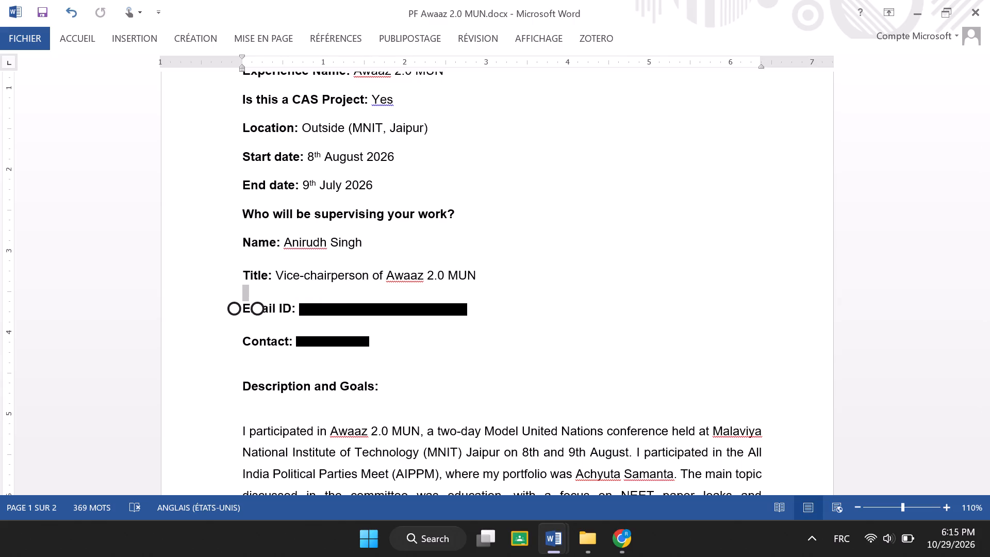
click(682, 287)
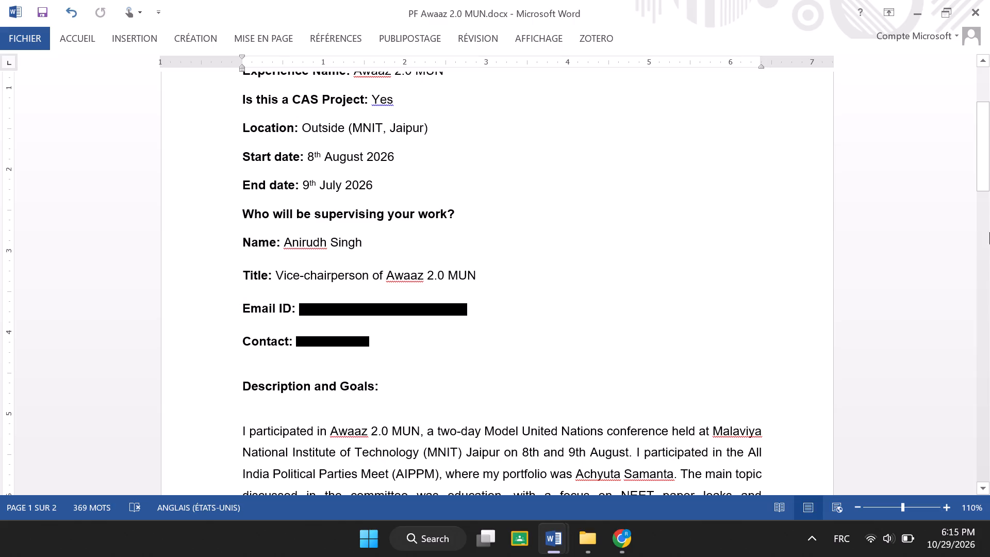
drag(980, 174, 982, 199)
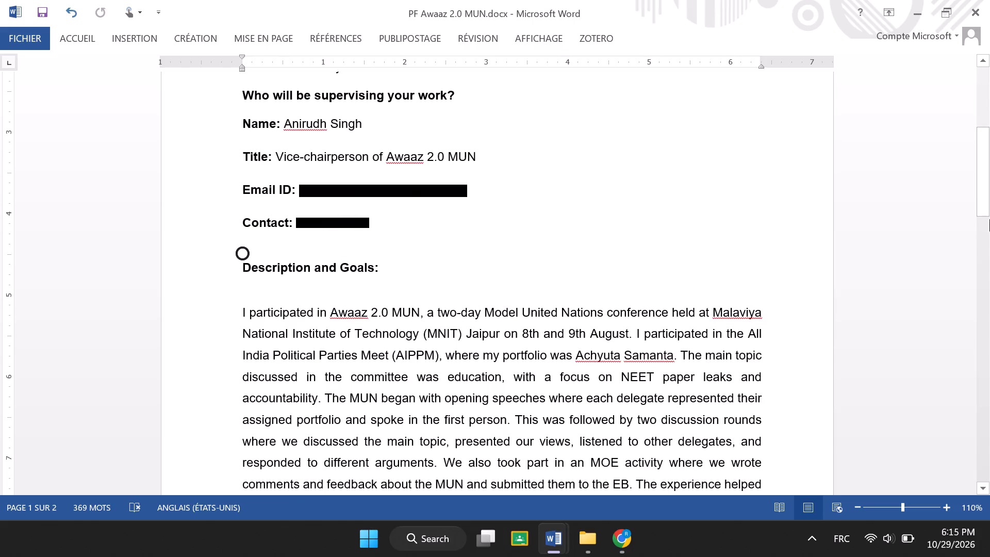
drag(984, 192, 989, 218)
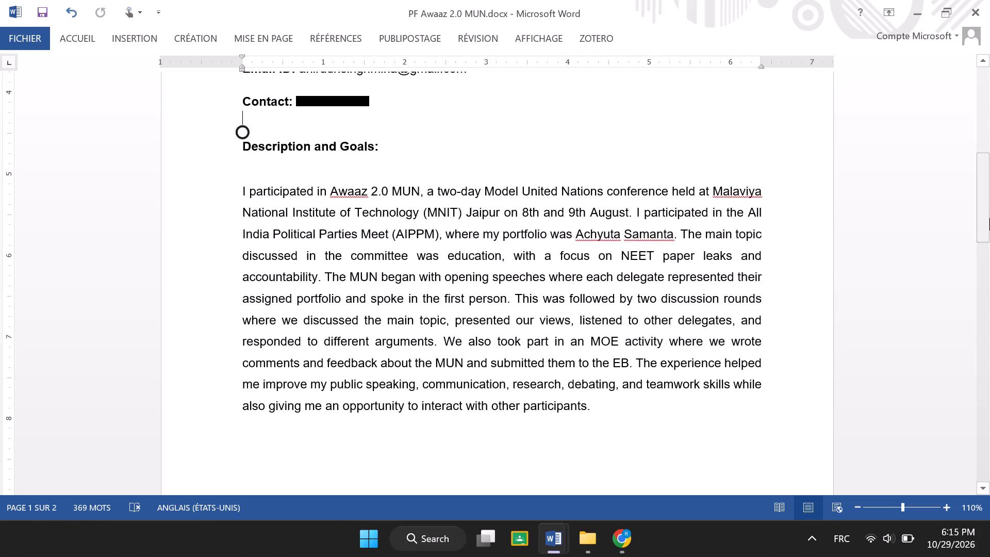
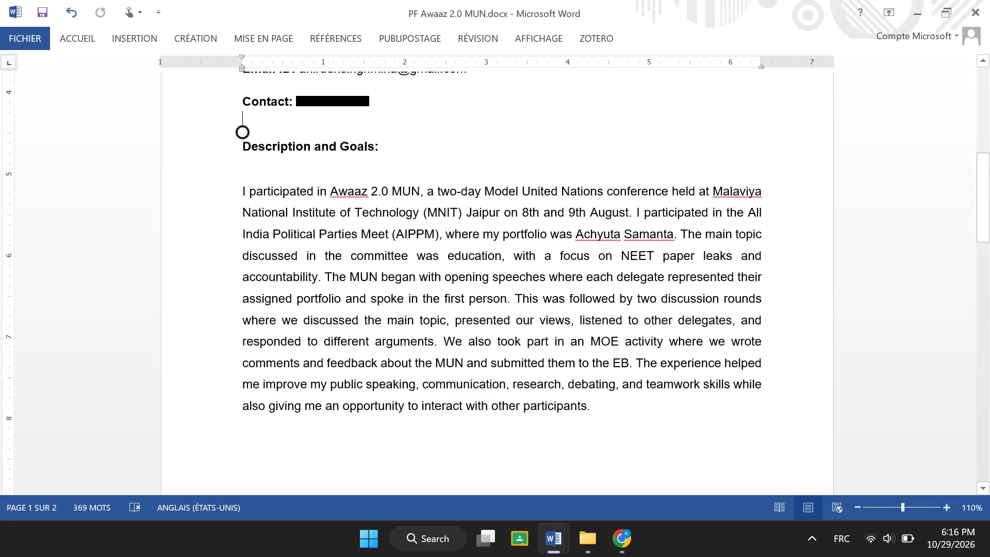
Review the proposal form from the description through the goals and targeted learning outcomes on page two, and close the document.
click(420, 298)
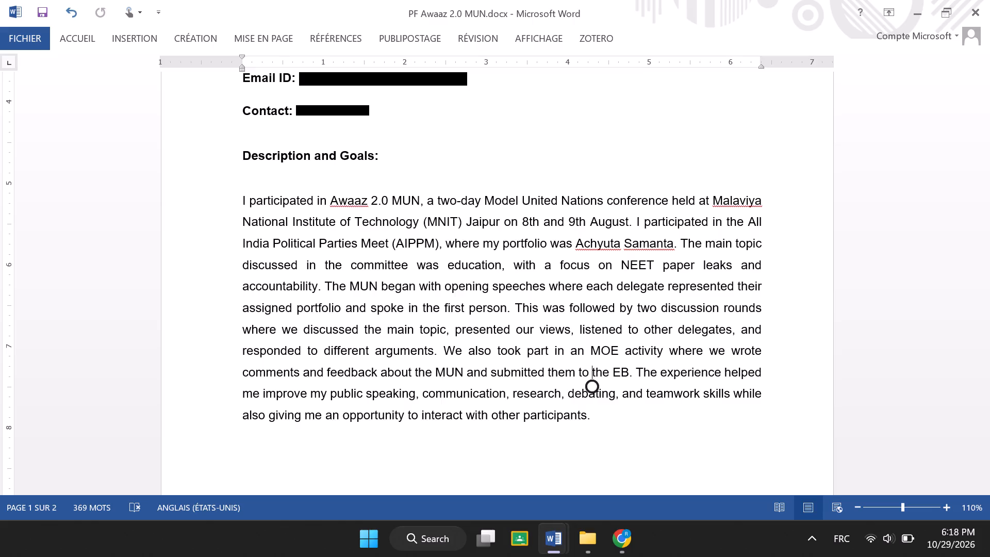
drag(988, 210, 989, 224)
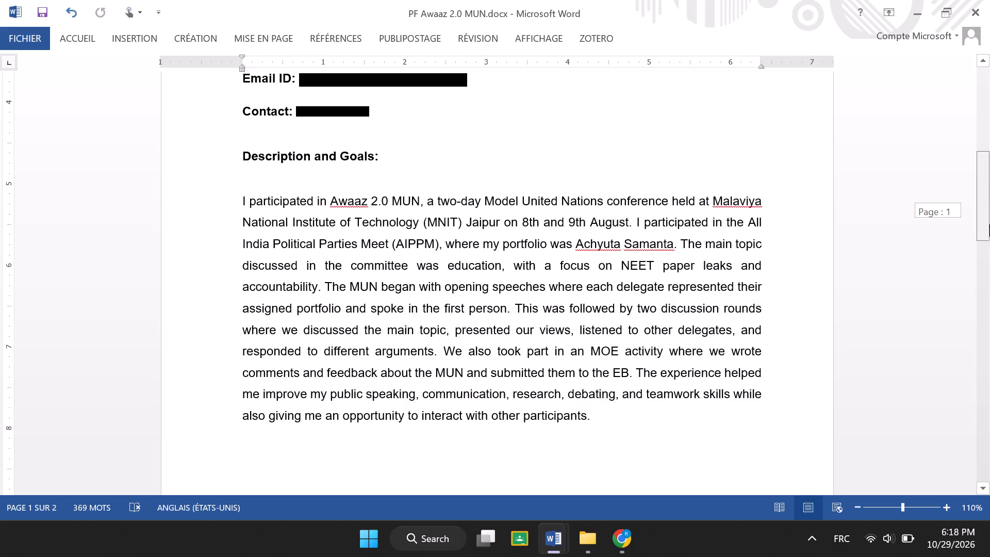
drag(989, 224, 986, 334)
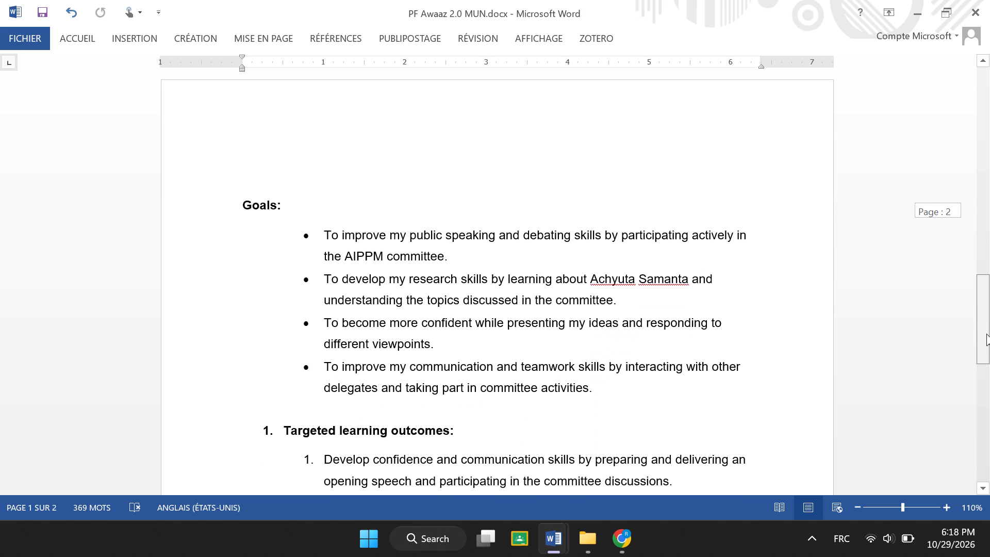
drag(986, 334, 986, 389)
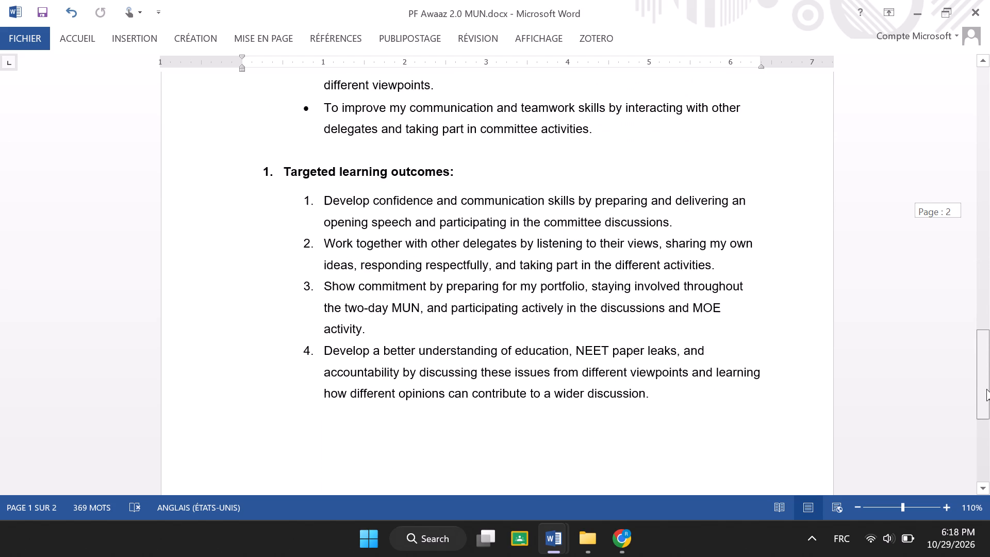
drag(986, 389, 989, 467)
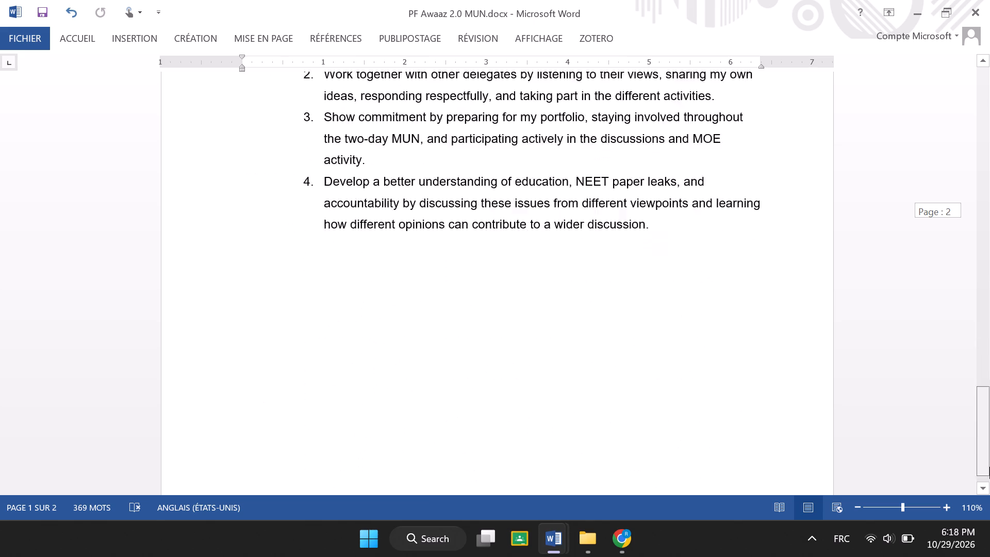
drag(989, 467, 987, 379)
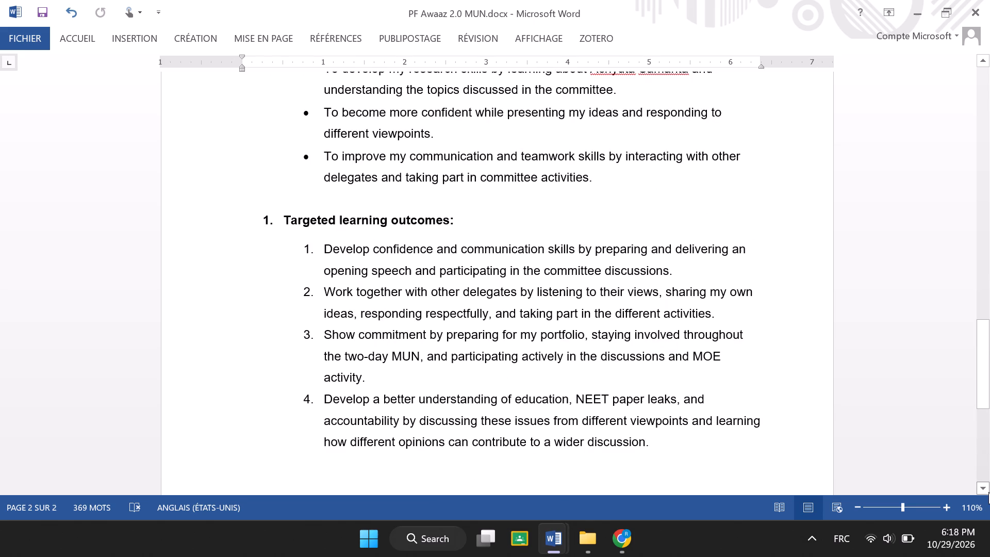
click(988, 0)
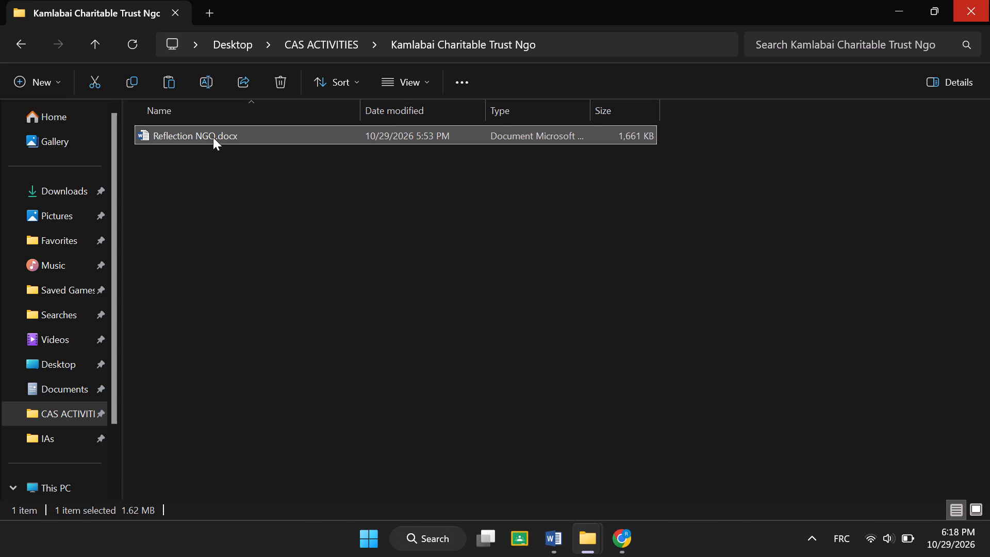
Switch to Google Chrome, close the ChatGPT window, and relaunch the browser.
click(612, 535)
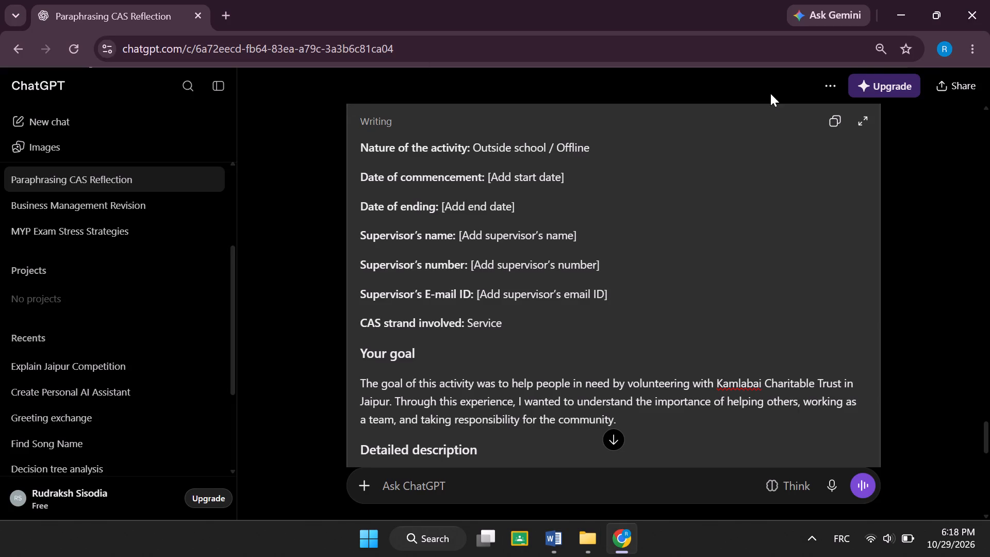
click(988, 0)
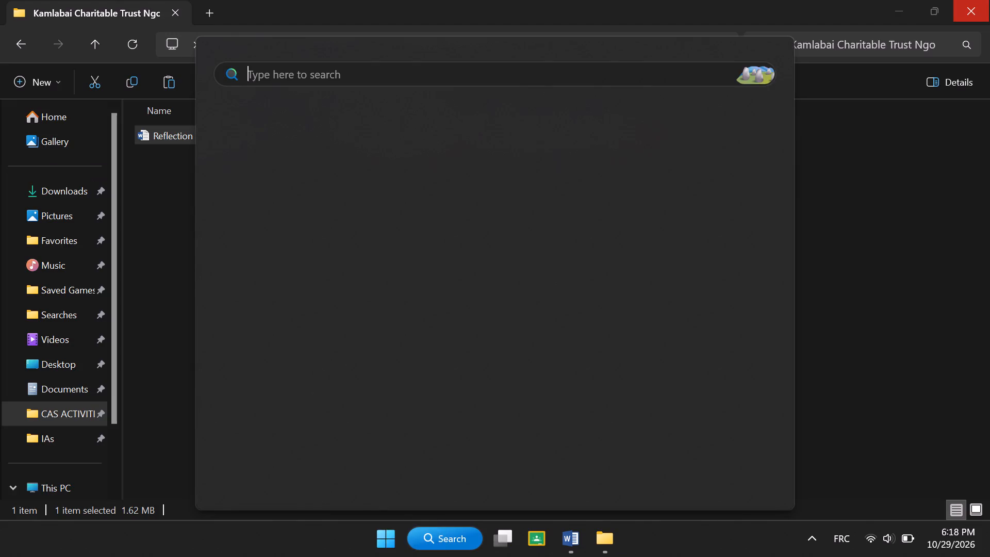
text(goo)
key(Return)
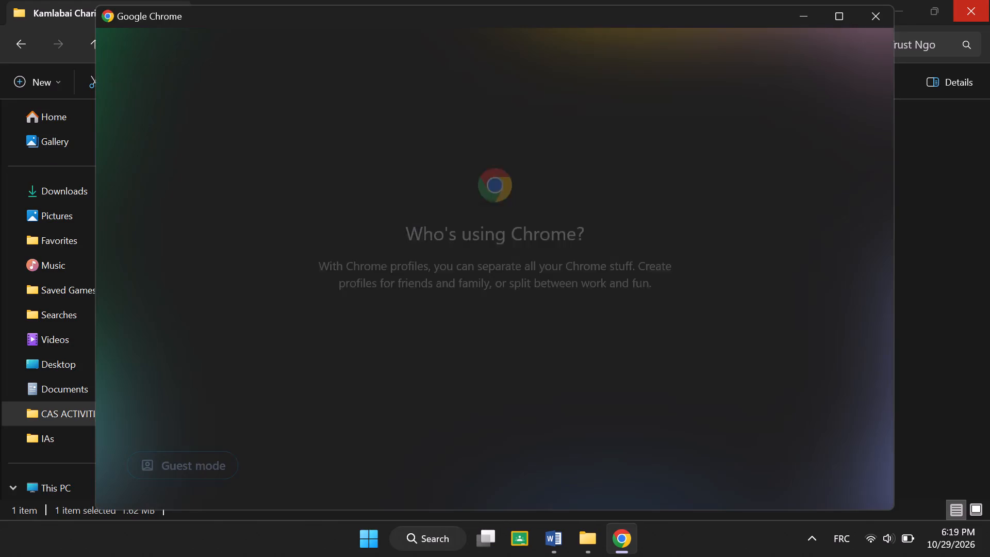